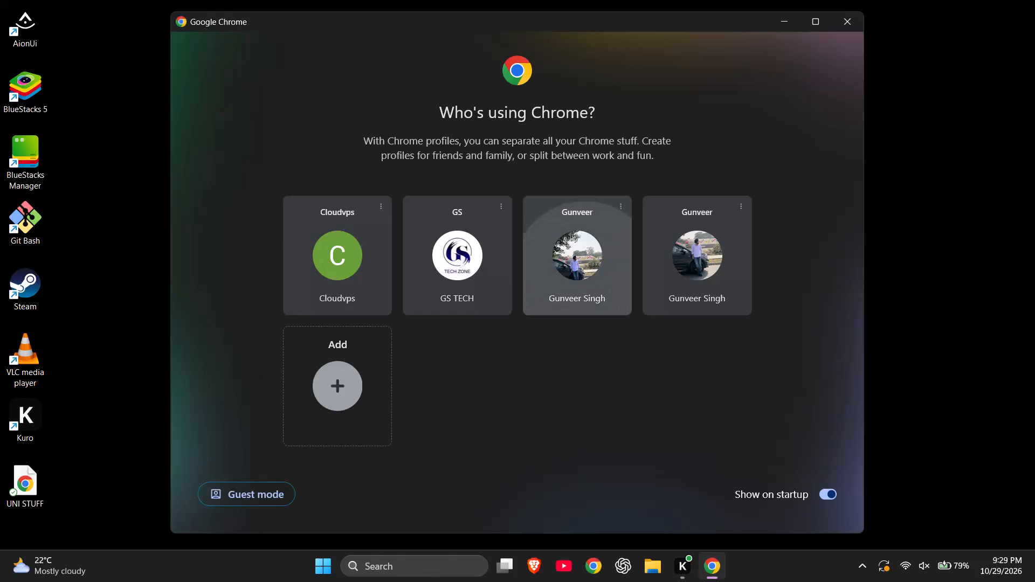
Search Google for "cuims" in Chrome and open the Chandigarh University Information Management System site at uims.cuchd.in.
text(cuims)
key(Return)
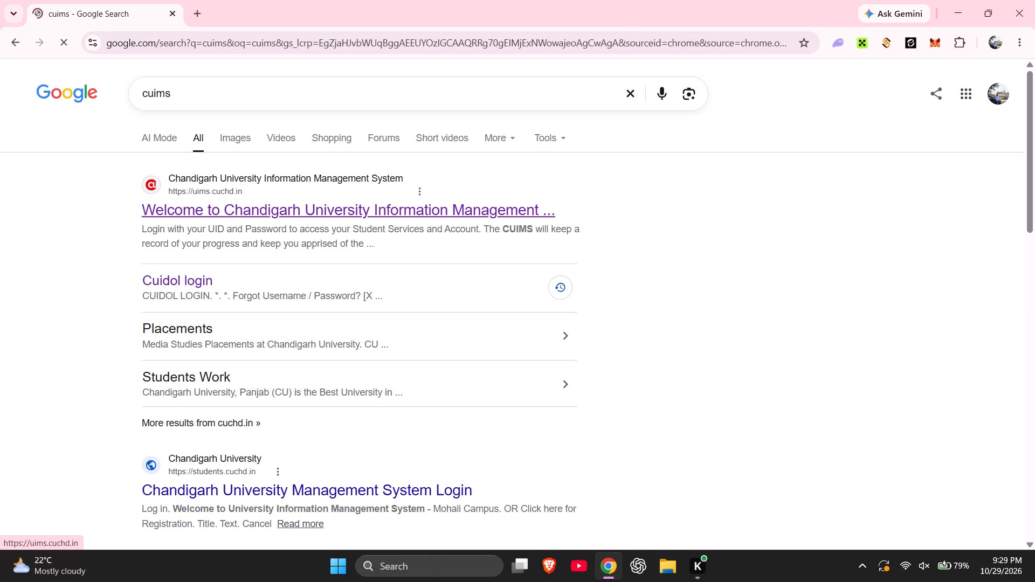
click(291, 191)
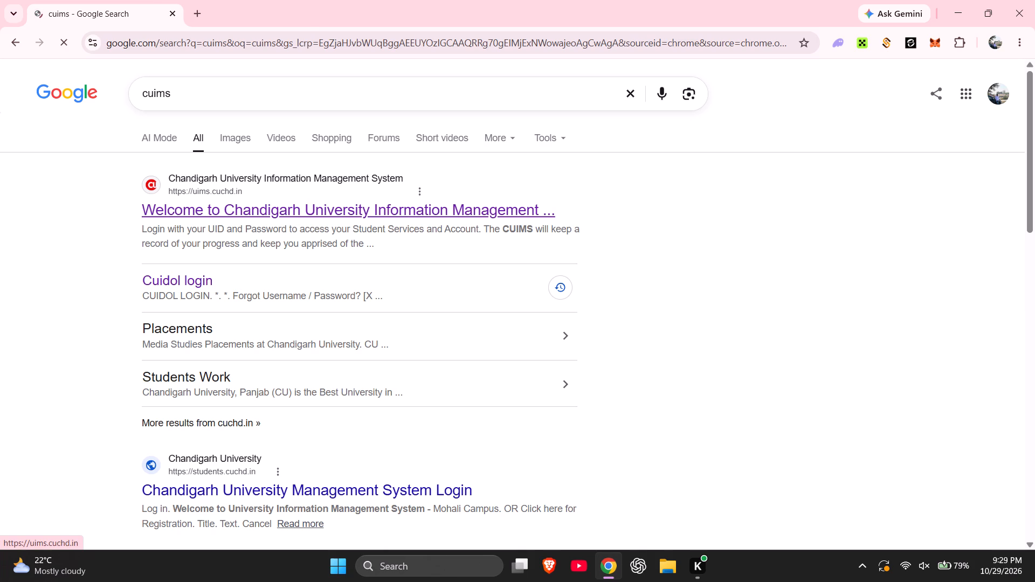
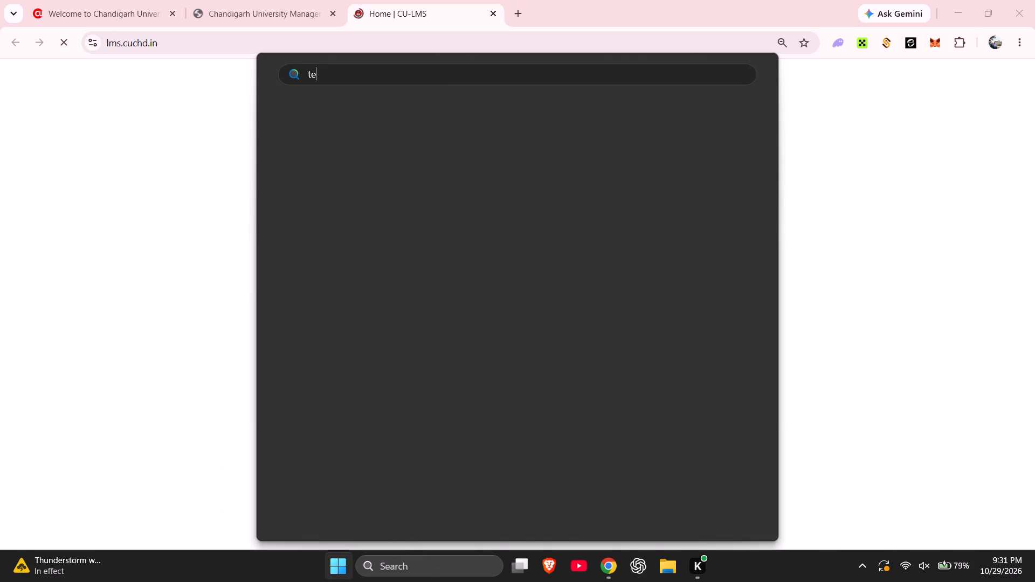
Search Windows for "tele" to find and launch the Telegram Desktop app.
text(le)
click(333, 163)
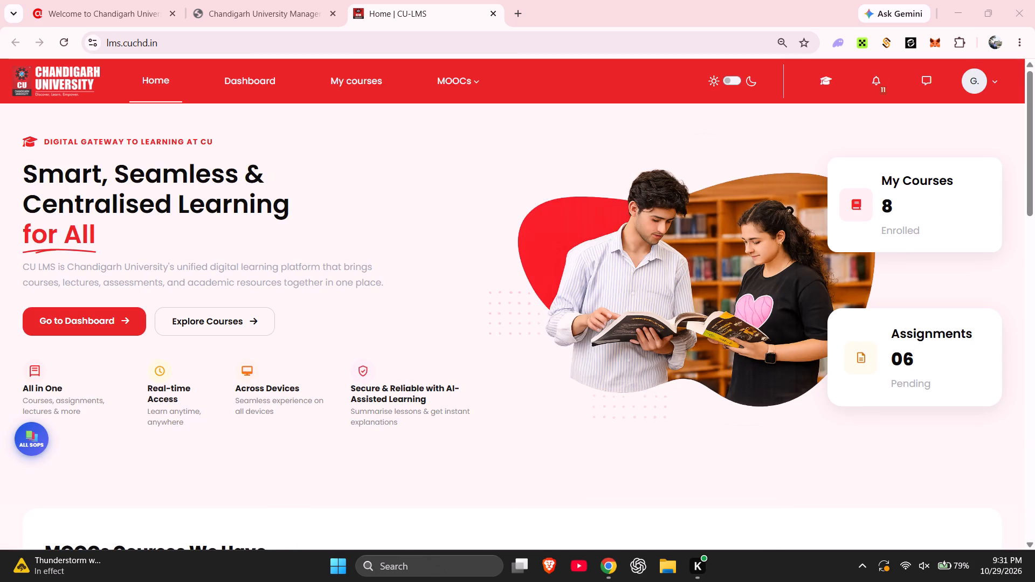
text(tele)
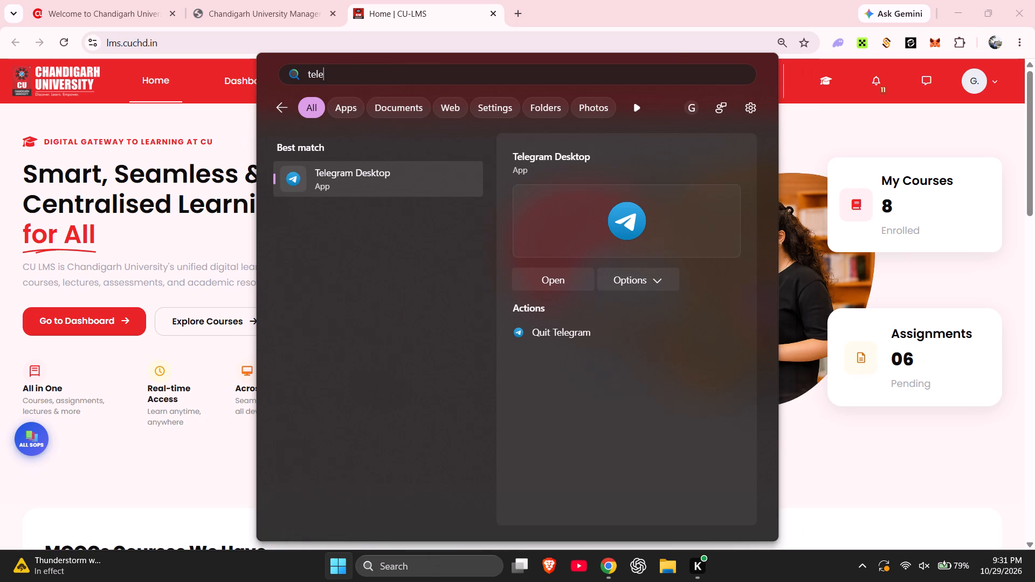
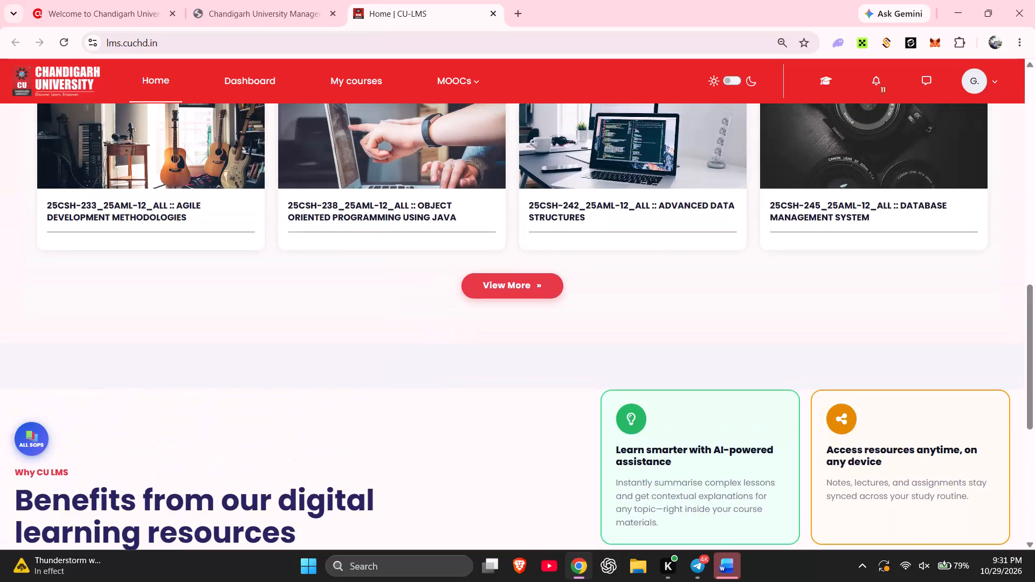
Open the full list of enrolled courses from the CU-LMS home page.
click(514, 299)
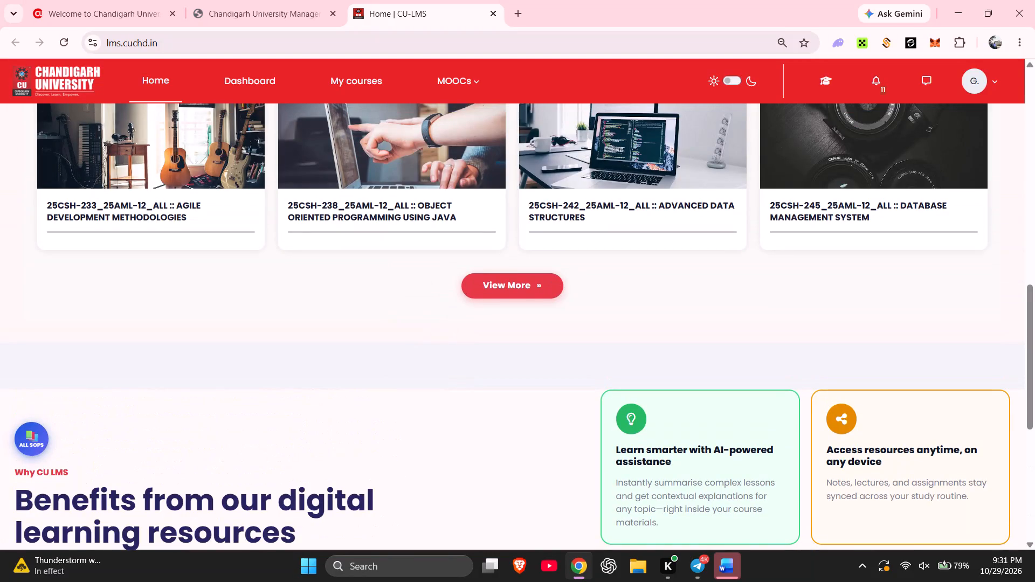
click(520, 290)
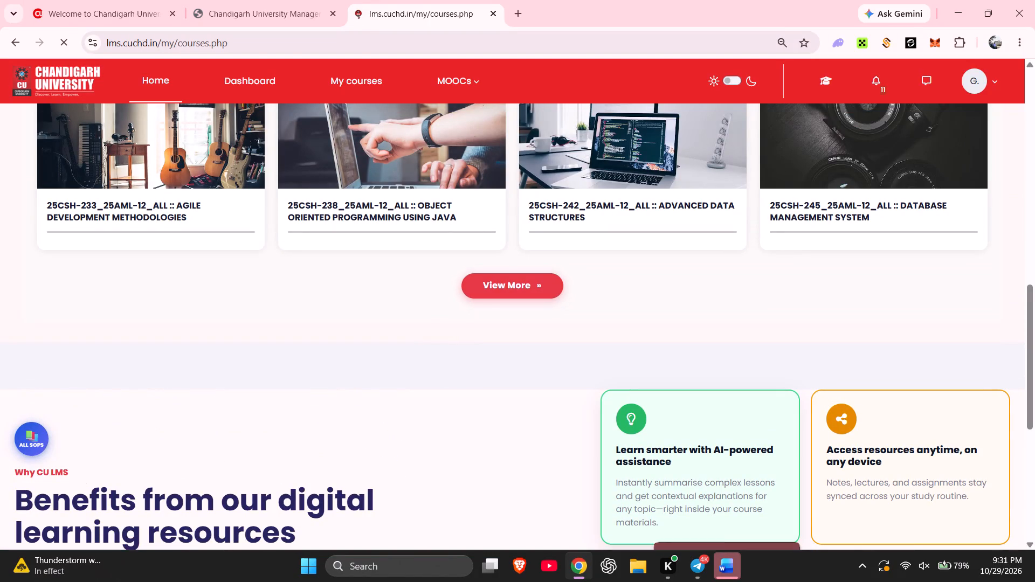
Switch to the "exp 4 dbms new" Word document and change the experiment number in the page 2 heading to 6.
click(728, 524)
scroll(667, 415, down, 3)
scroll(667, 415, up, 1)
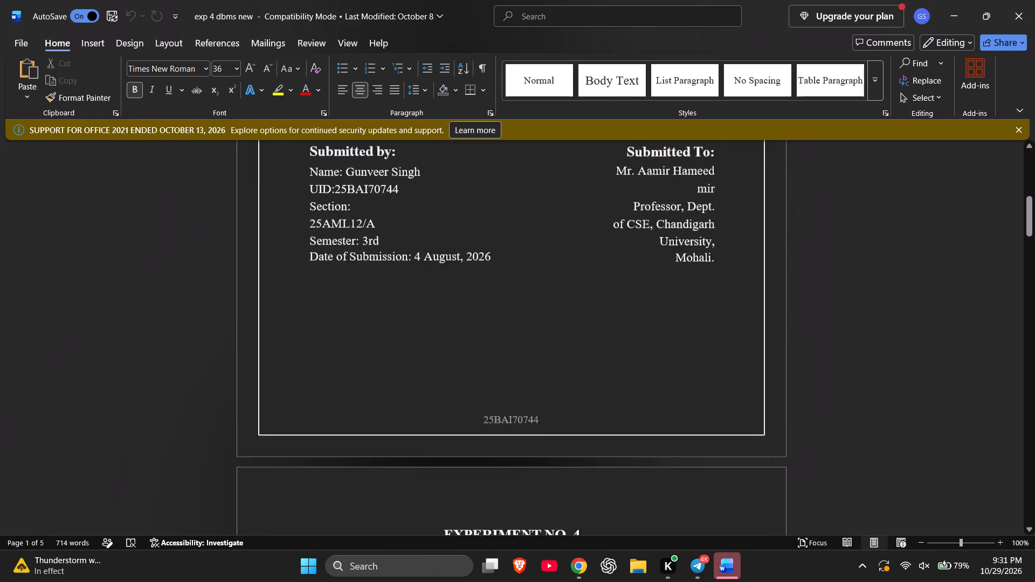
scroll(667, 415, up, 1)
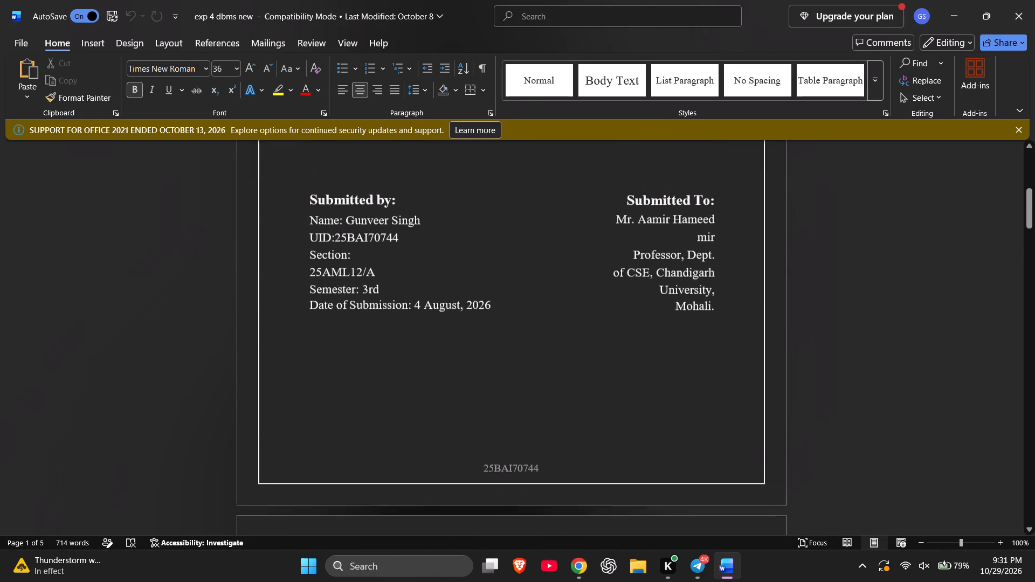
scroll(667, 415, up, 1)
scroll(630, 337, up, 5)
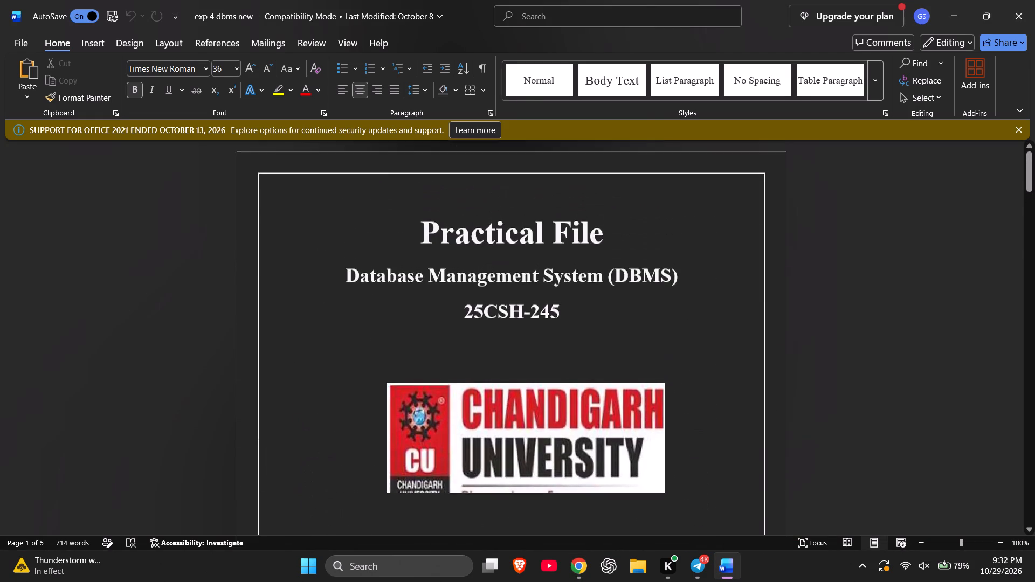
scroll(630, 337, down, 3)
click(587, 468)
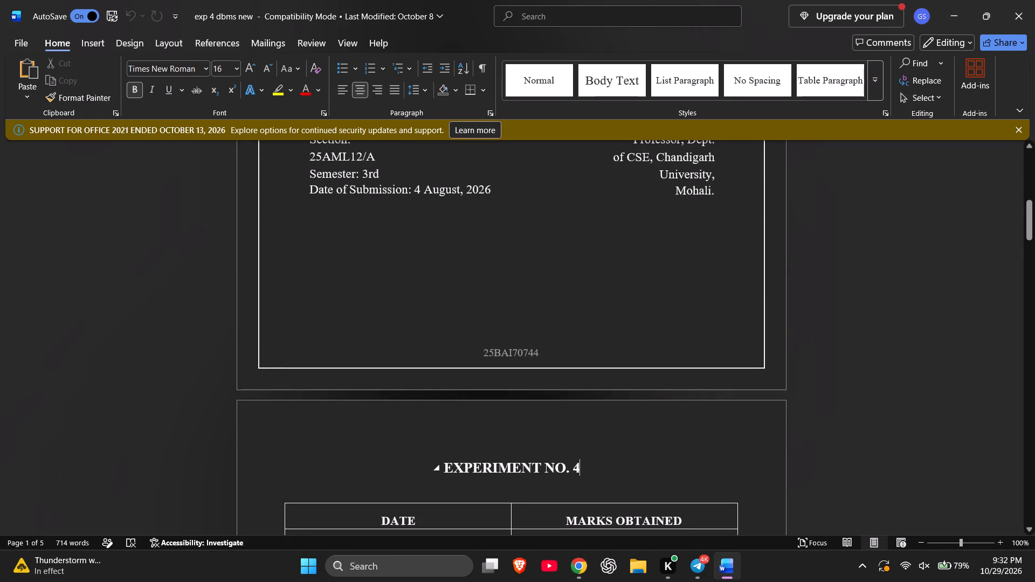
key(BackSpace)
key(6)
scroll(587, 468, down, 2)
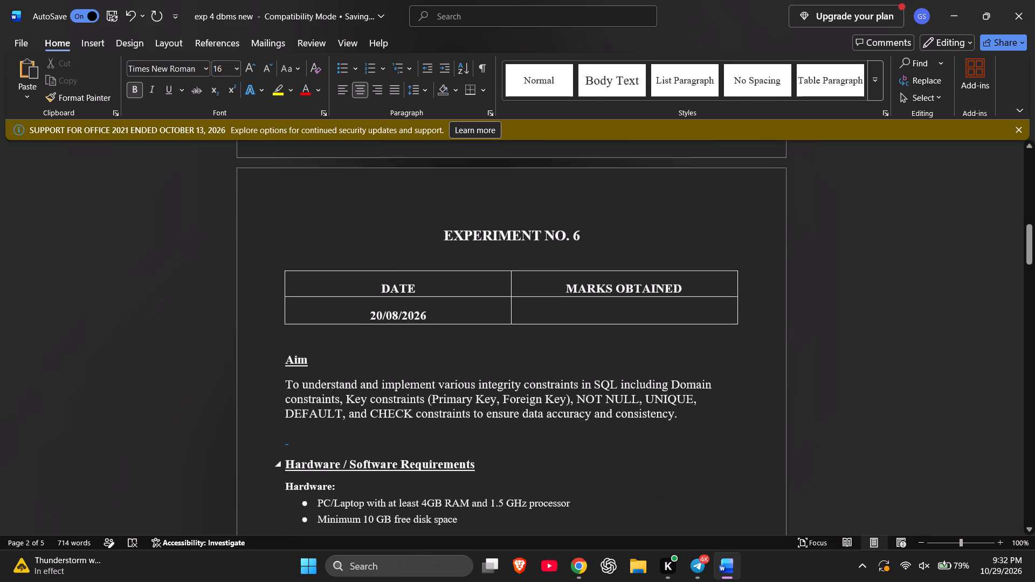
scroll(587, 468, down, 1)
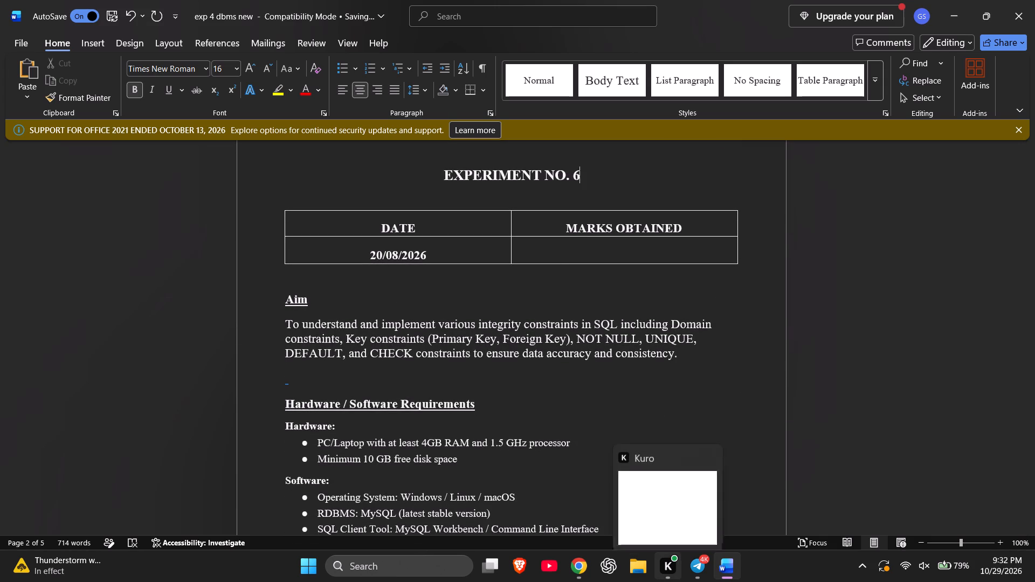
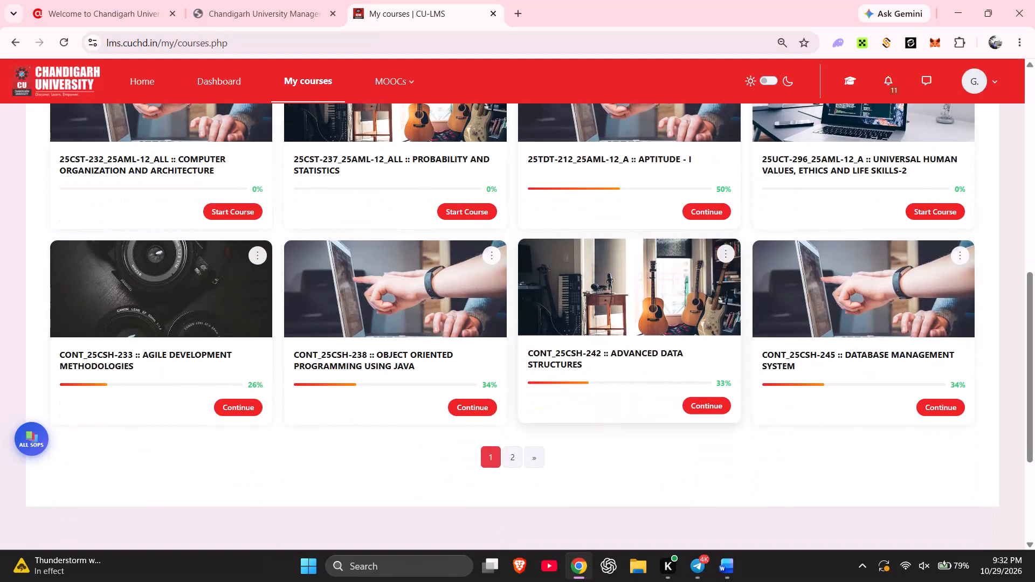
Open the CONT_25CSH-245 Database Management System course from the enrolled courses.
click(769, 356)
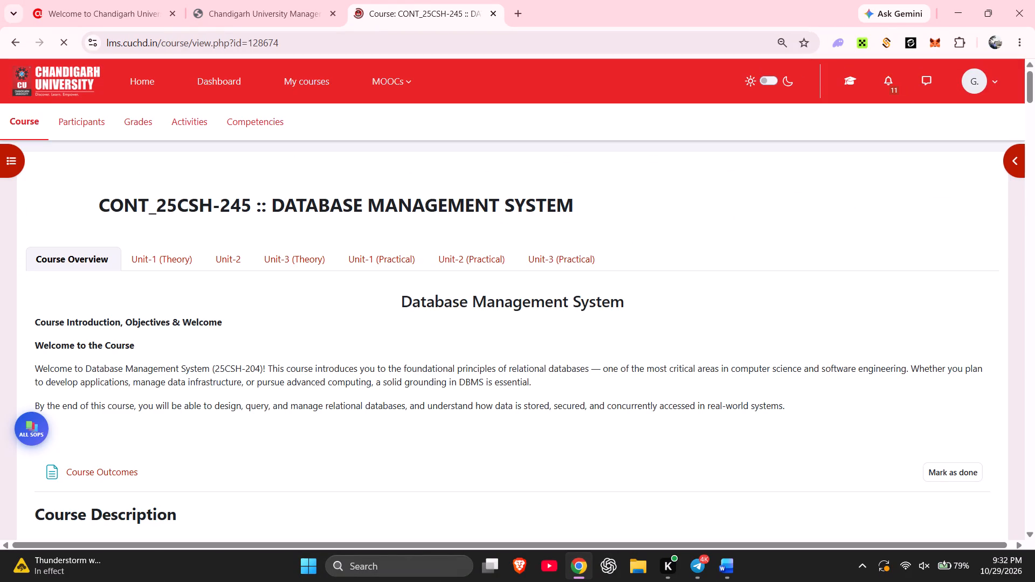
Switch to the "exp 4 dbms new" Word document and change the experiment number in the heading to 7.
click(730, 566)
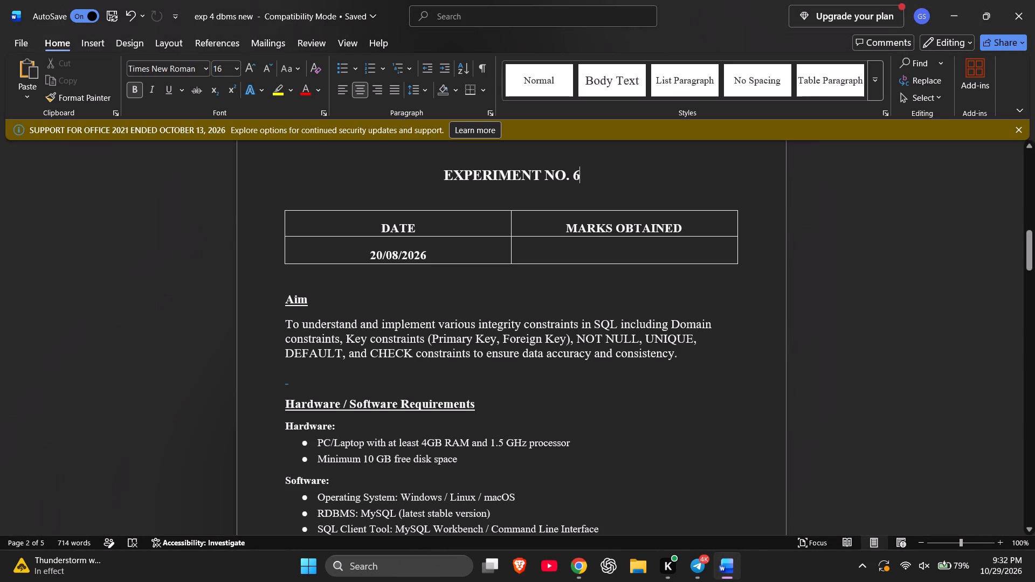
key(BackSpace)
key(7)
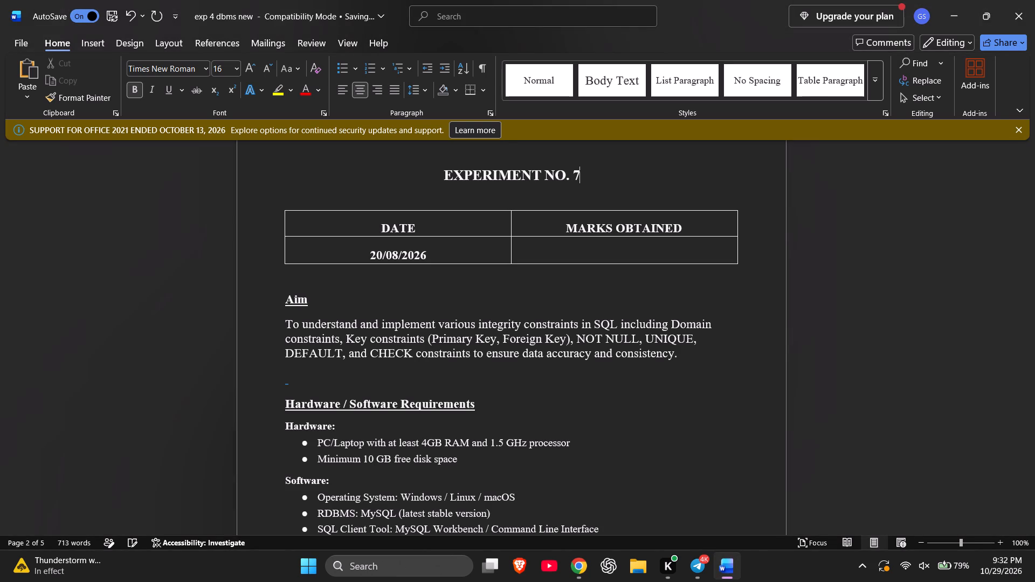
Switch back to the course in Chrome and open the Experiment 7 page under Unit-2 (Practical), Experiment-2.3.
click(580, 579)
scroll(549, 418, down, 1)
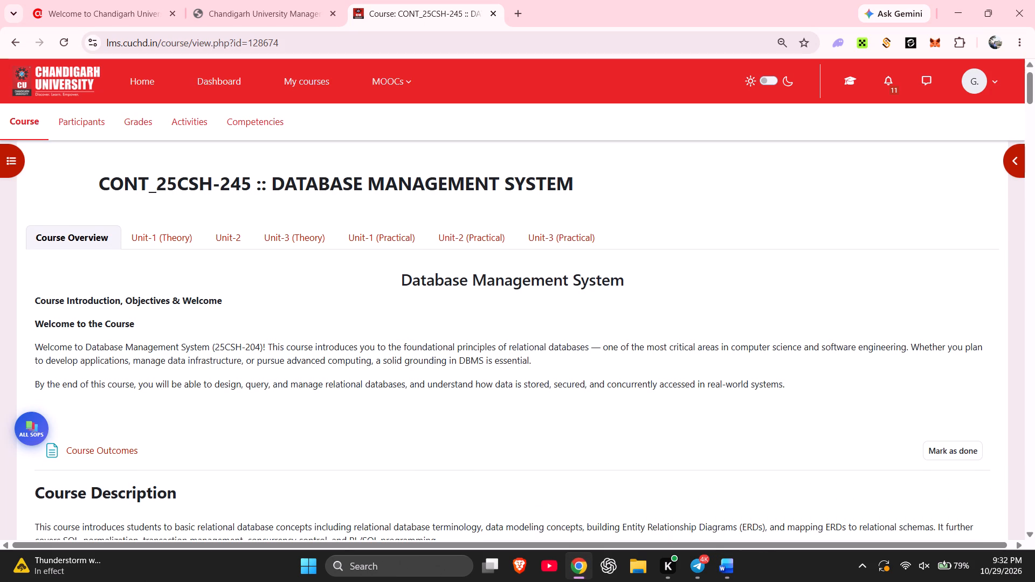
click(237, 234)
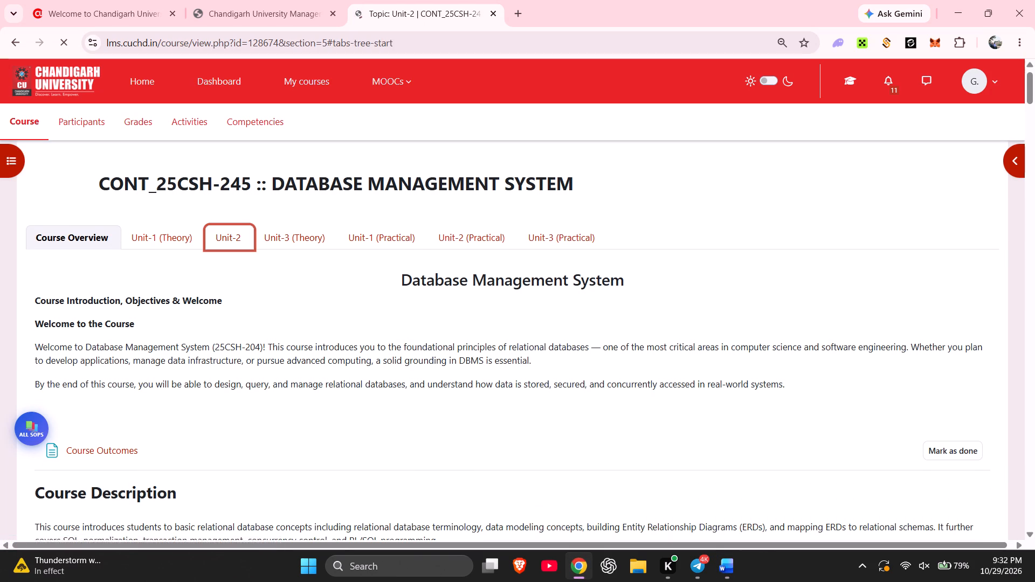
scroll(495, 188, up, 1)
click(502, 211)
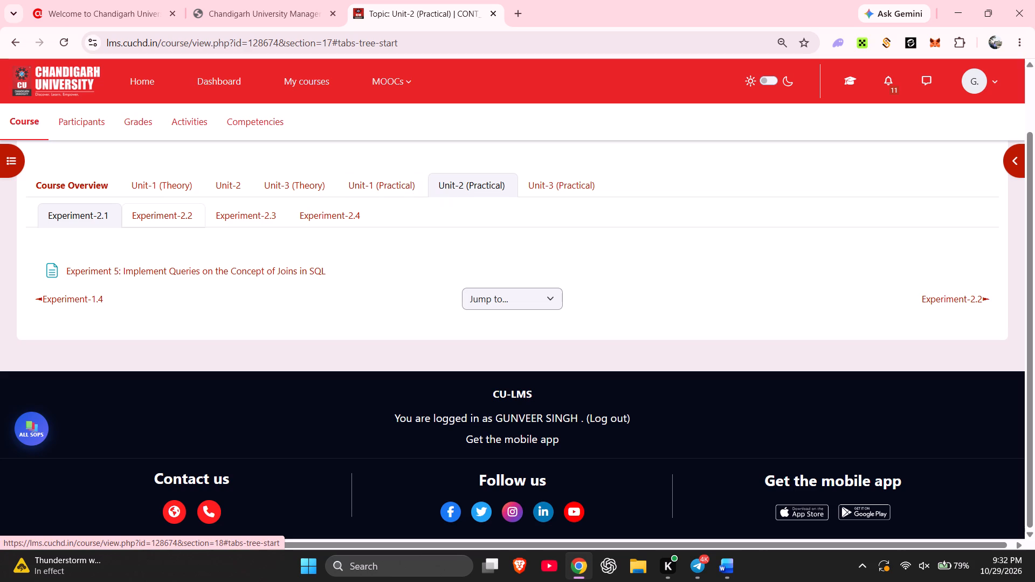
click(247, 224)
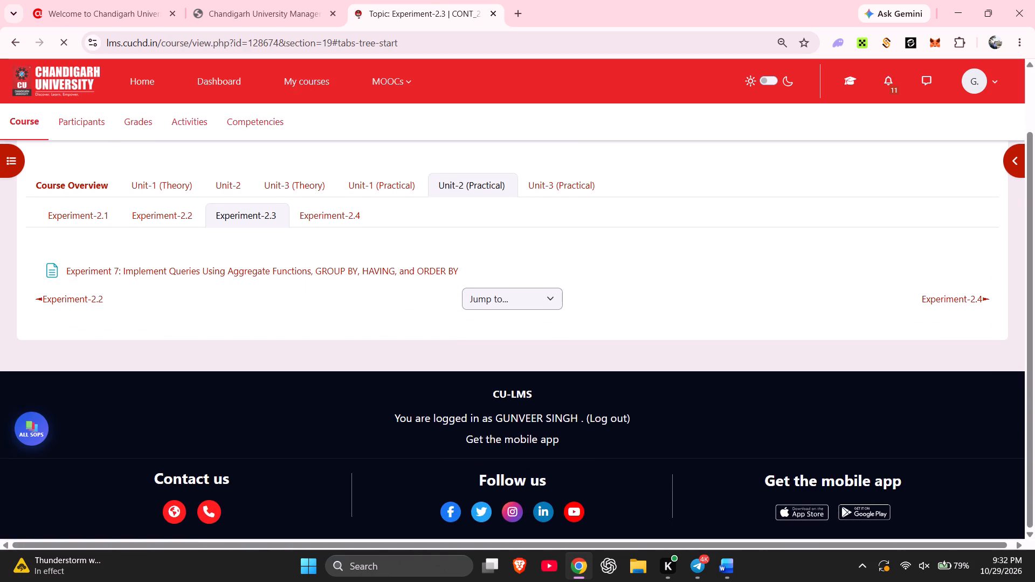
click(244, 273)
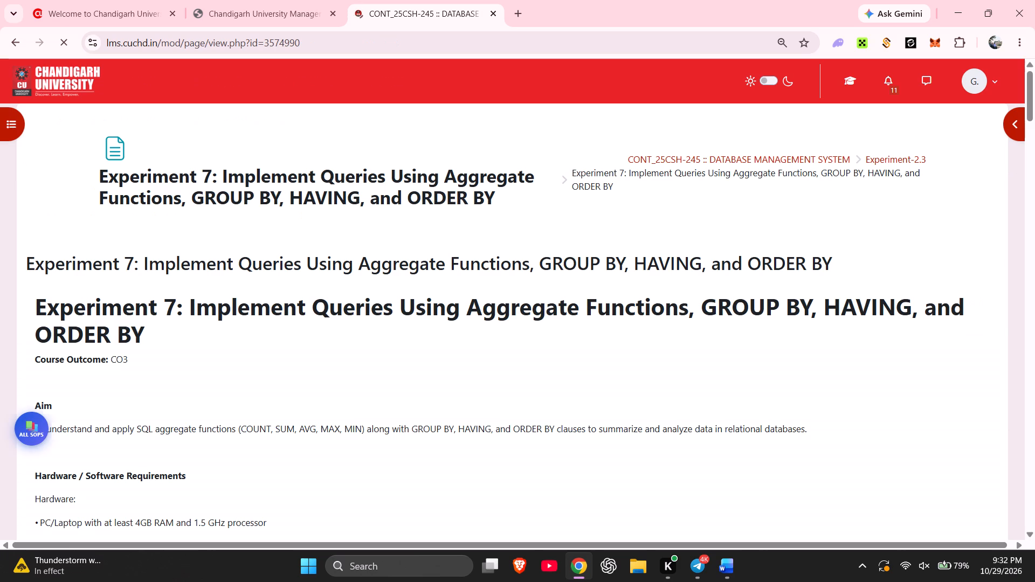
Copy the full Aim sentence about SQL aggregate functions from the Experiment 7 page.
scroll(250, 372, down, 5)
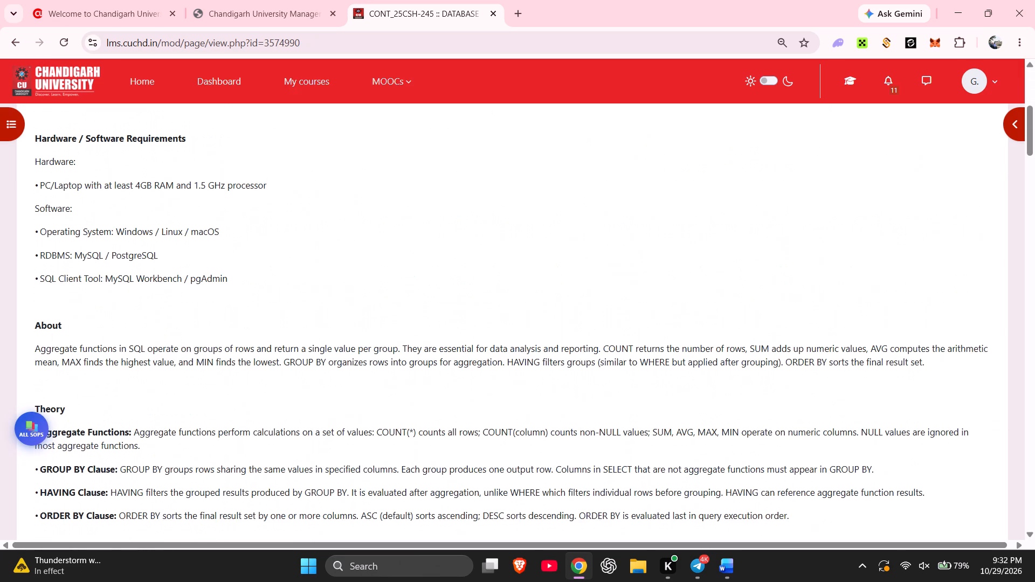
scroll(517, 344, up, 2)
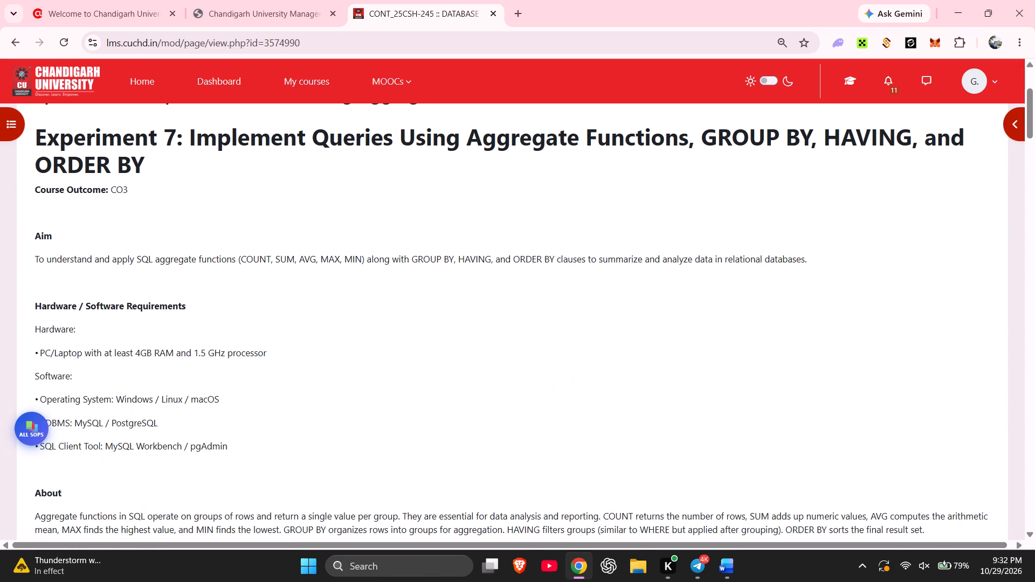
drag(879, 255, 271, 253)
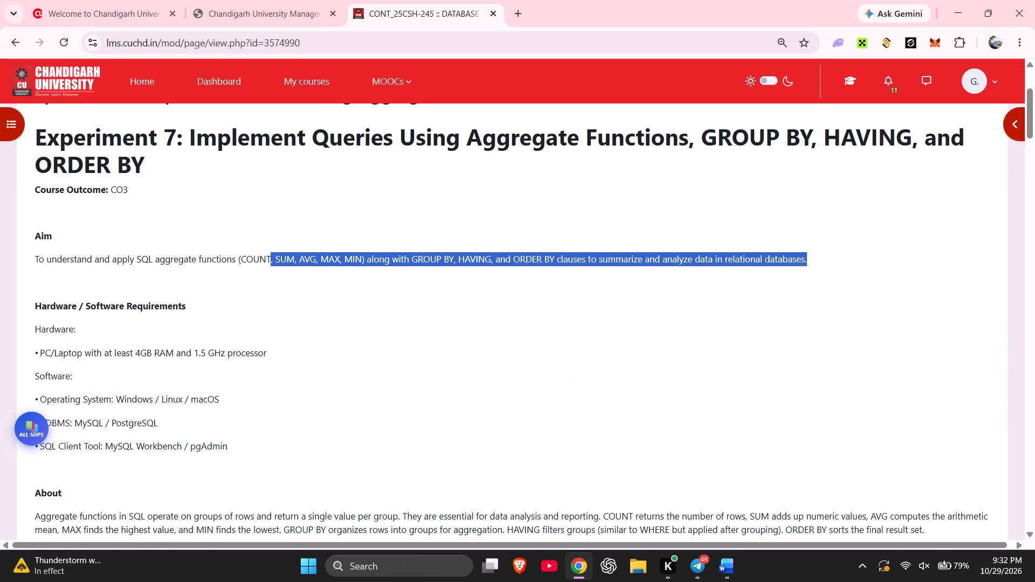
drag(271, 253, 82, 255)
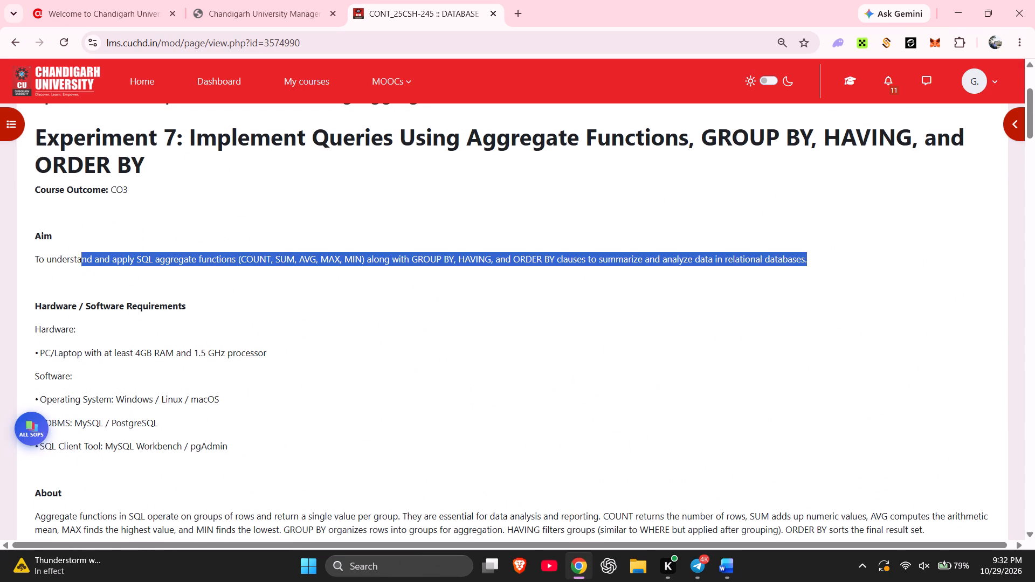
drag(82, 255, 32, 258)
key(ctrl+c)
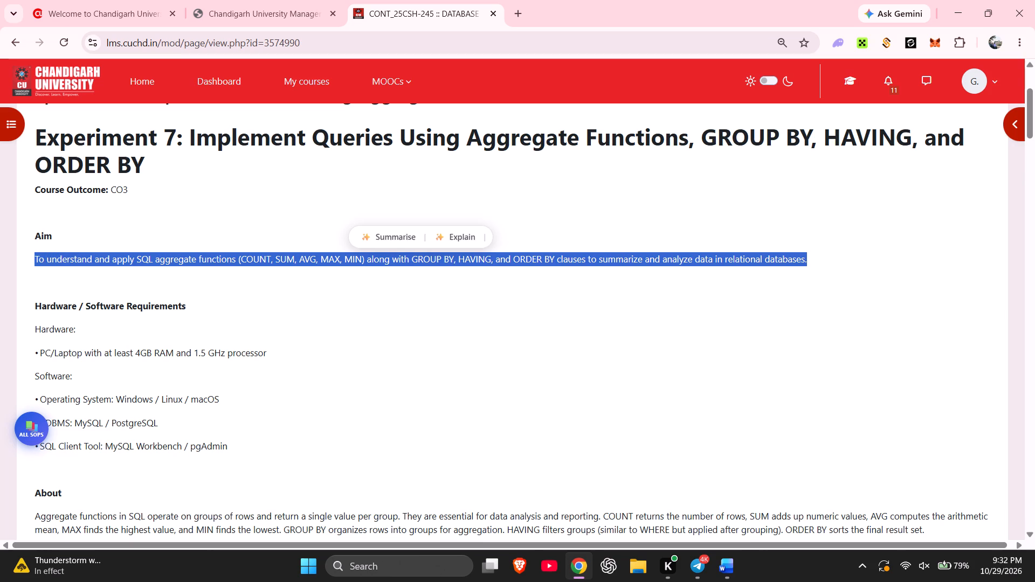
In the Word document, replace the integrity-constraints paragraph under Aim with the copied Experiment 7 aim.
click(724, 562)
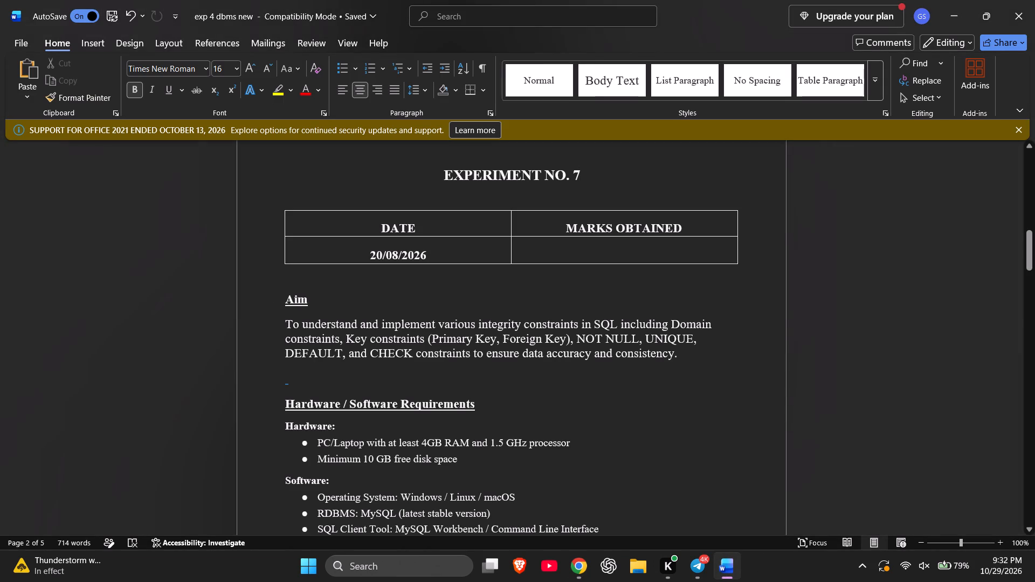
drag(683, 361, 281, 329)
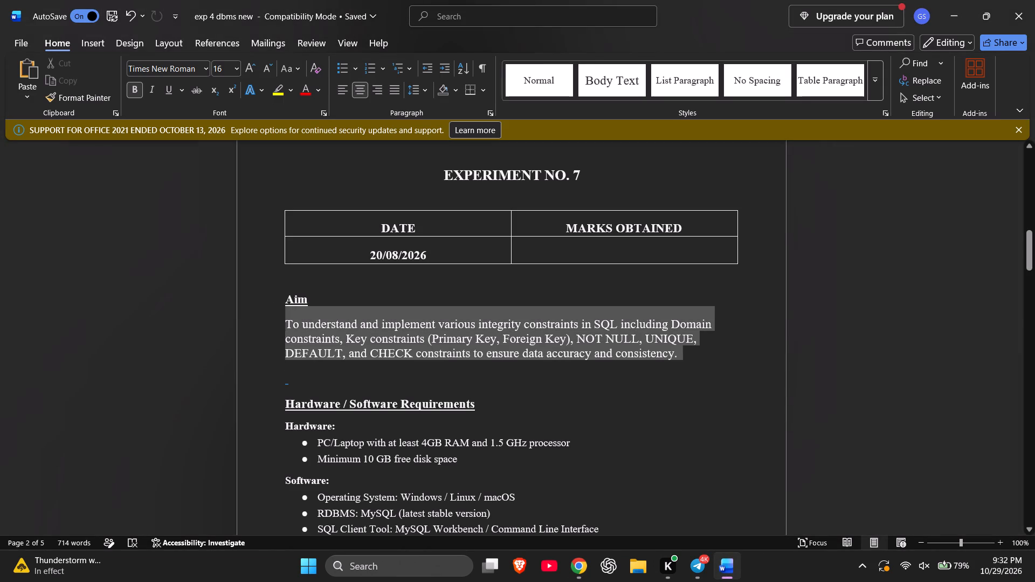
drag(281, 329, 287, 329)
key(BackSpace)
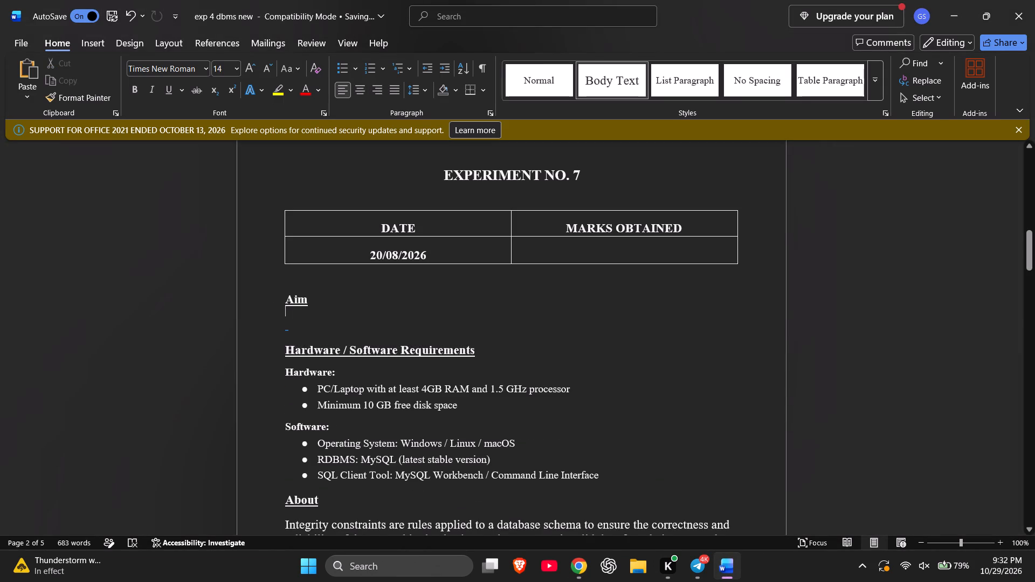
key(Return)
key(ctrl+v)
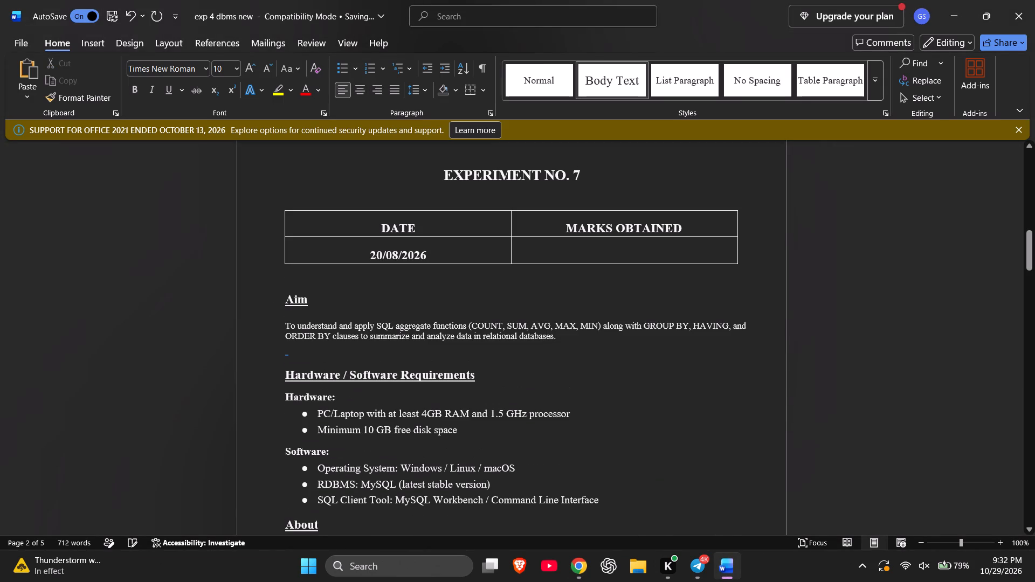
Set the font size of the new Aim paragraph to 14.
drag(560, 344, 296, 328)
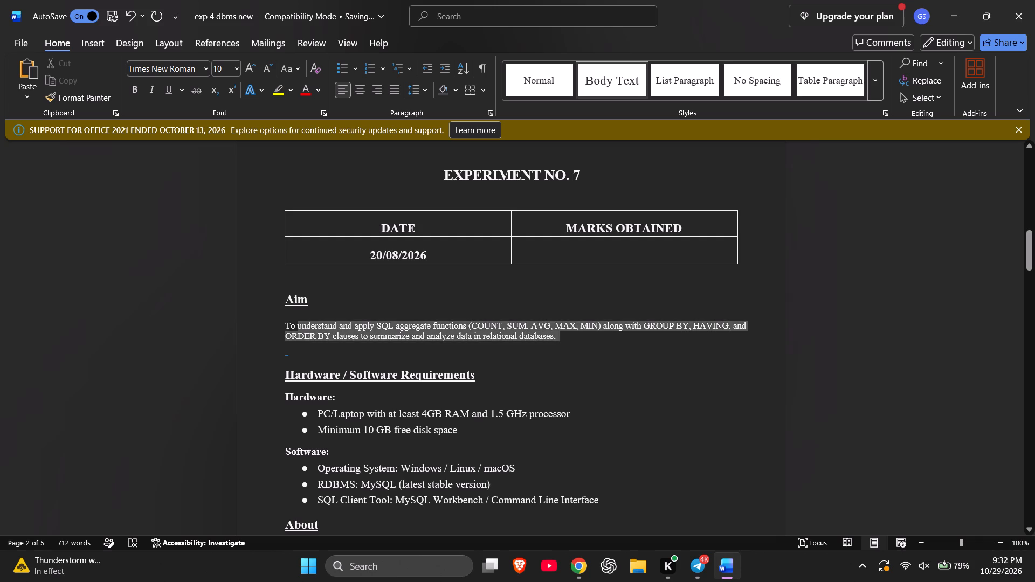
drag(296, 328, 285, 323)
click(391, 282)
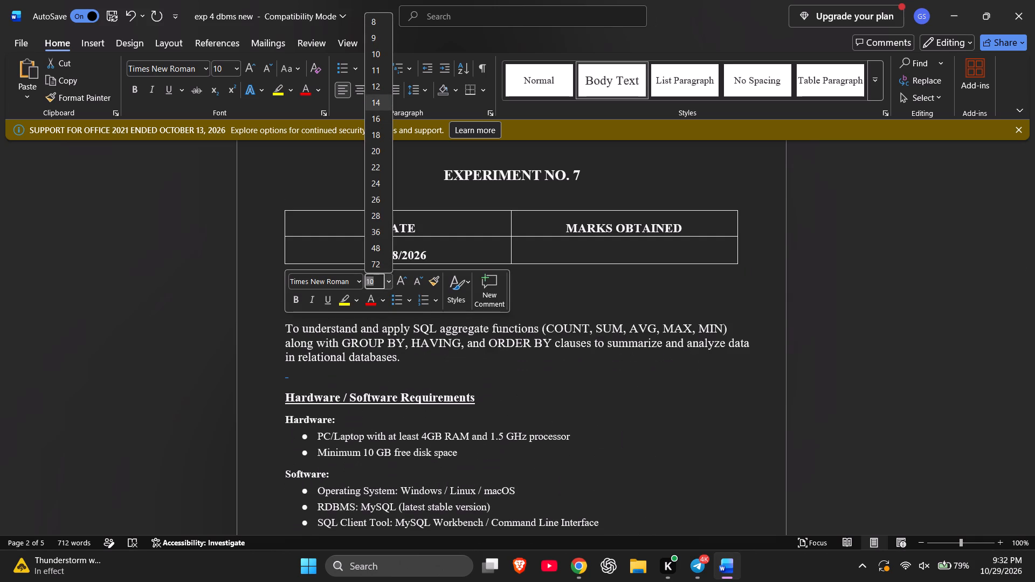
click(381, 99)
click(533, 375)
Return to the Experiment 7 page in Chrome and copy the whole About paragraph on aggregate functions.
scroll(533, 375, down, 1)
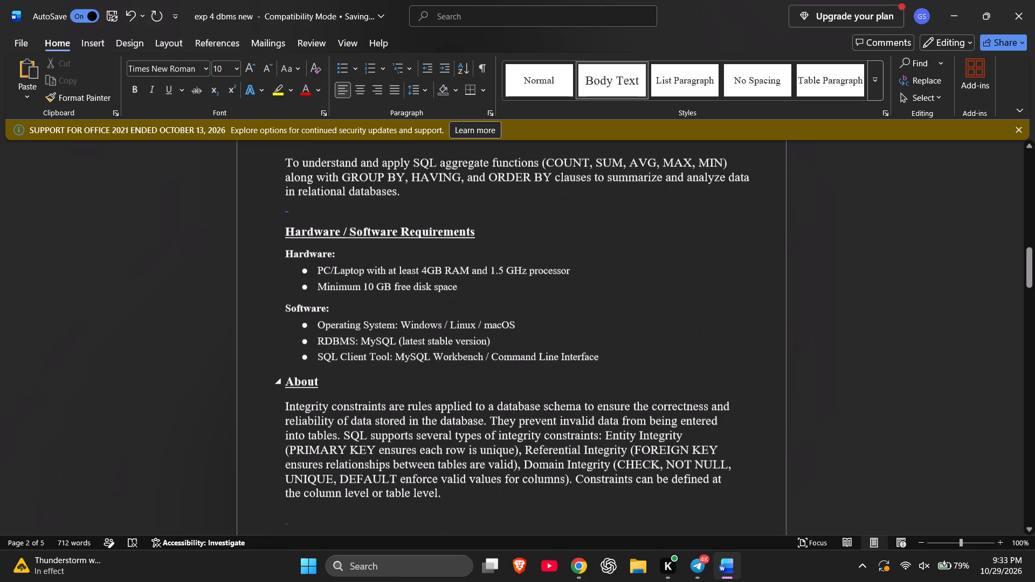
scroll(533, 375, down, 1)
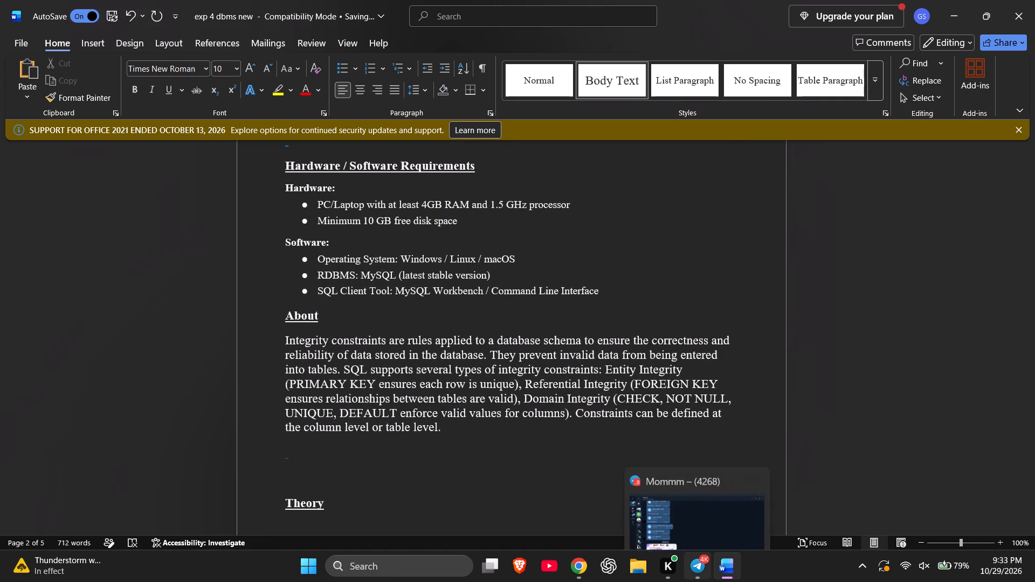
click(589, 575)
click(277, 333)
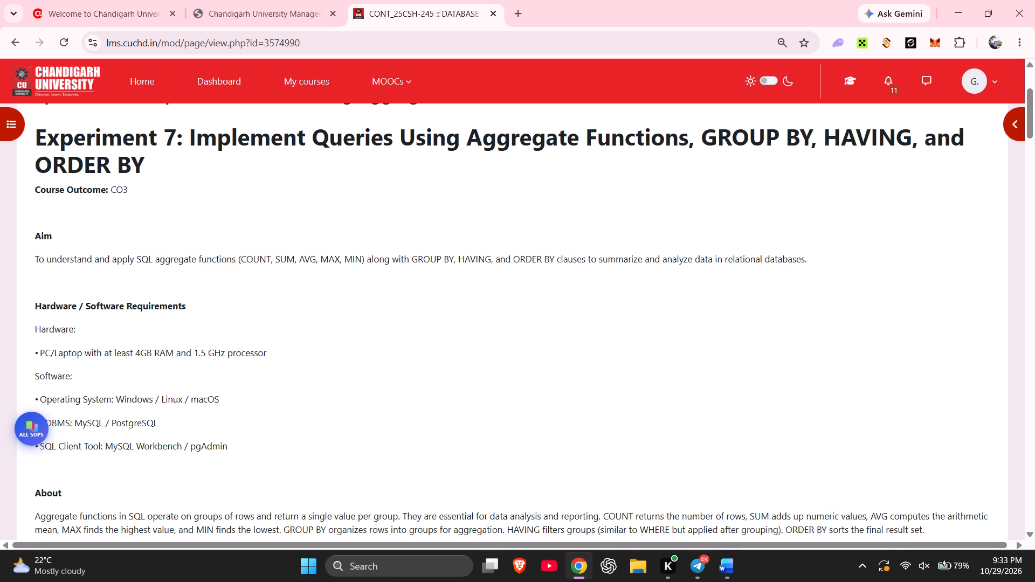
scroll(277, 333, down, 2)
drag(937, 400, 251, 388)
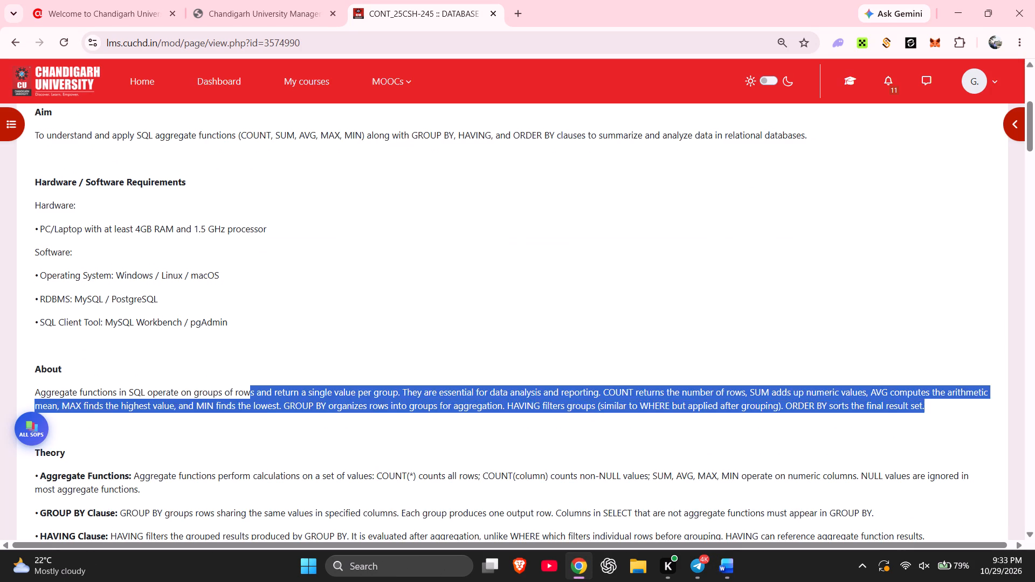
drag(251, 388, 1, 396)
key(ctrl+c)
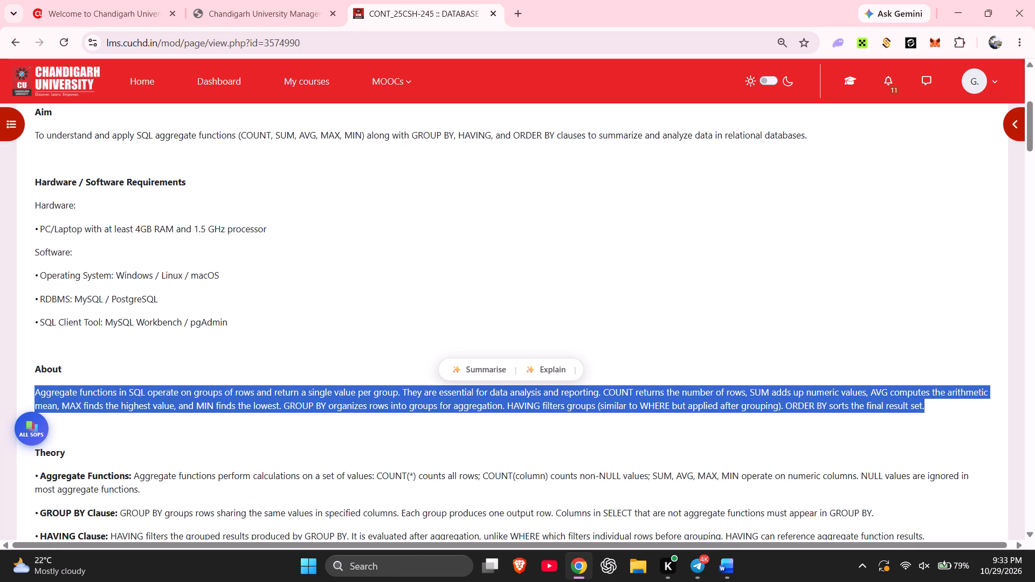
In the Word document, replace the integrity-constraints paragraph under About with the copied Experiment 7 text.
click(717, 575)
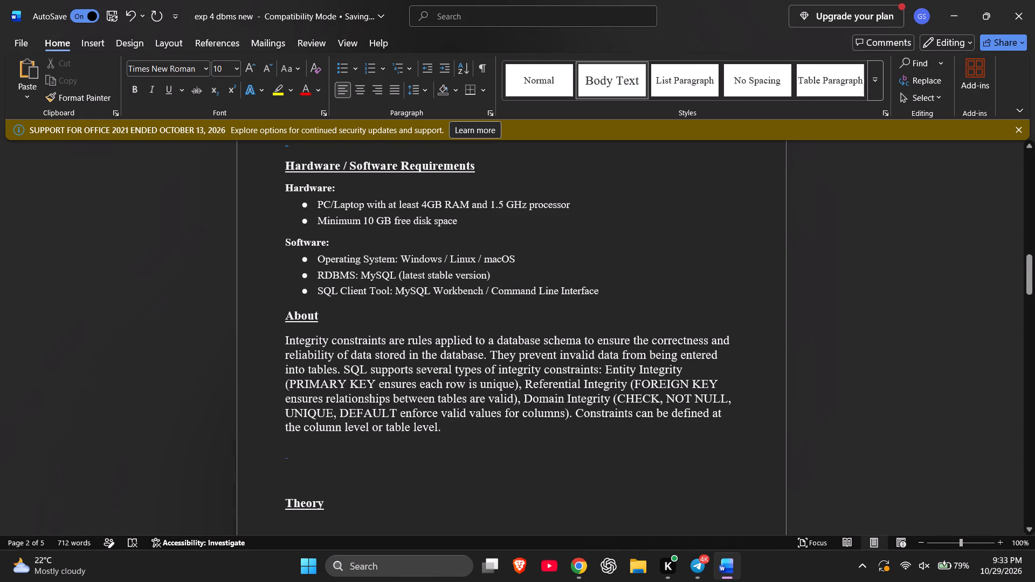
scroll(445, 189, up, 1)
double_click(444, 286)
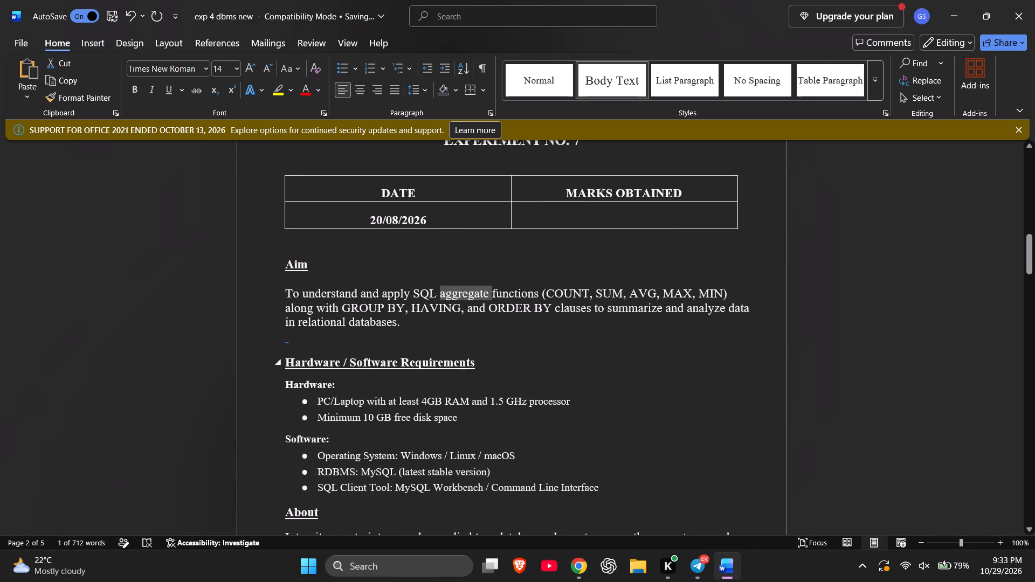
scroll(530, 419, down, 1)
drag(443, 414, 319, 347)
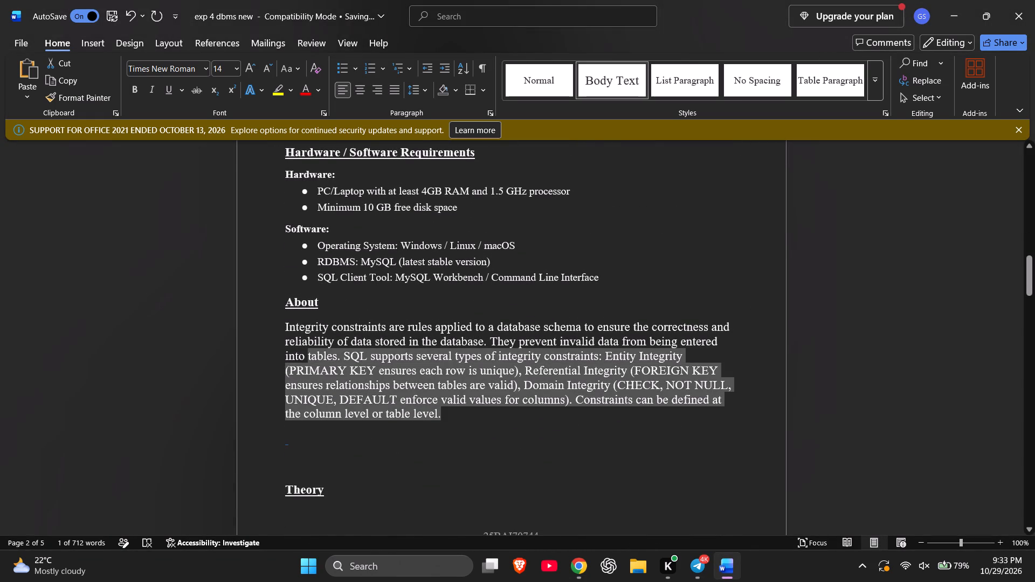
drag(319, 347, 289, 325)
click(289, 325)
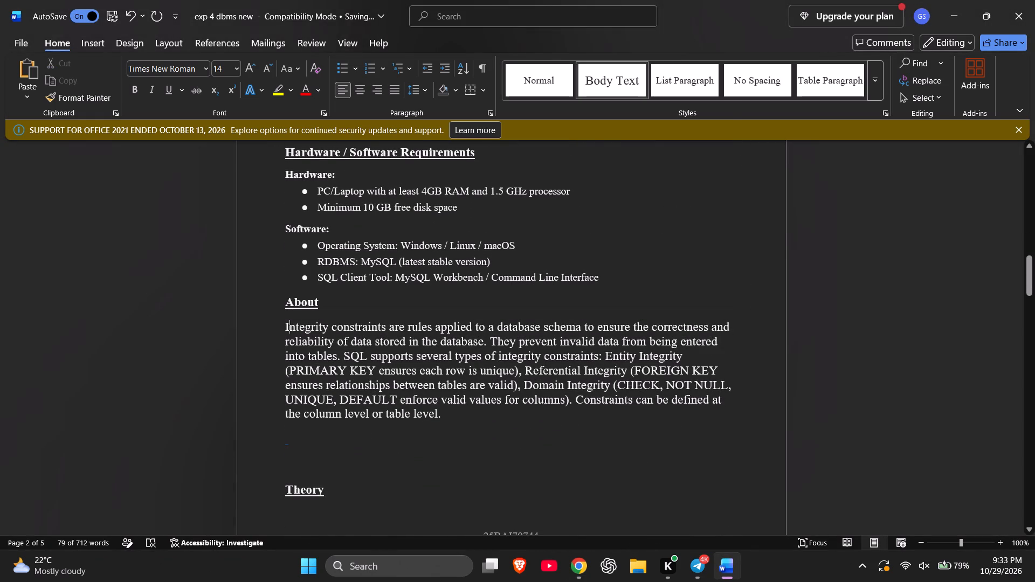
drag(288, 328, 443, 426)
key(BackSpace)
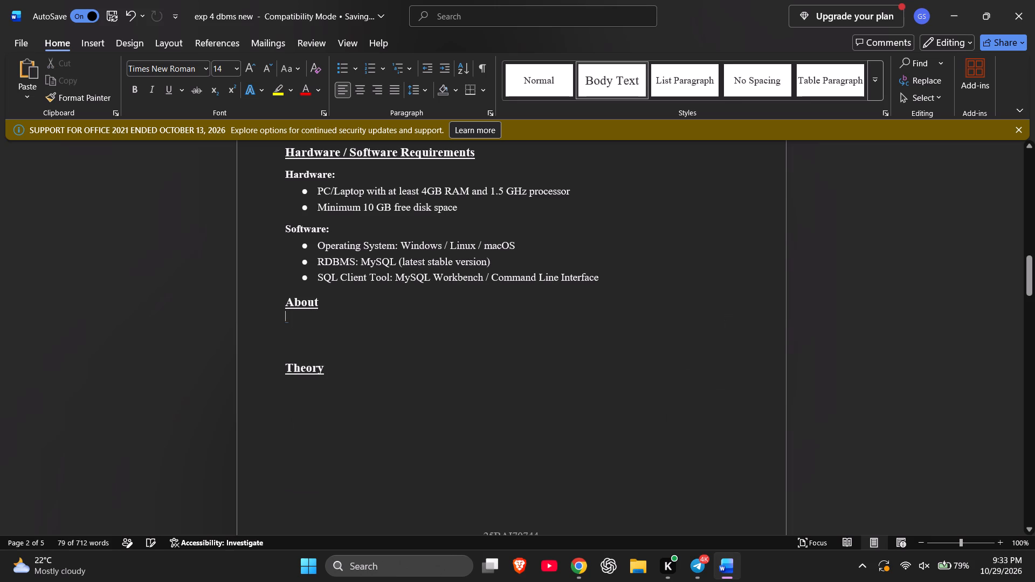
key(Return)
key(ctrl+v)
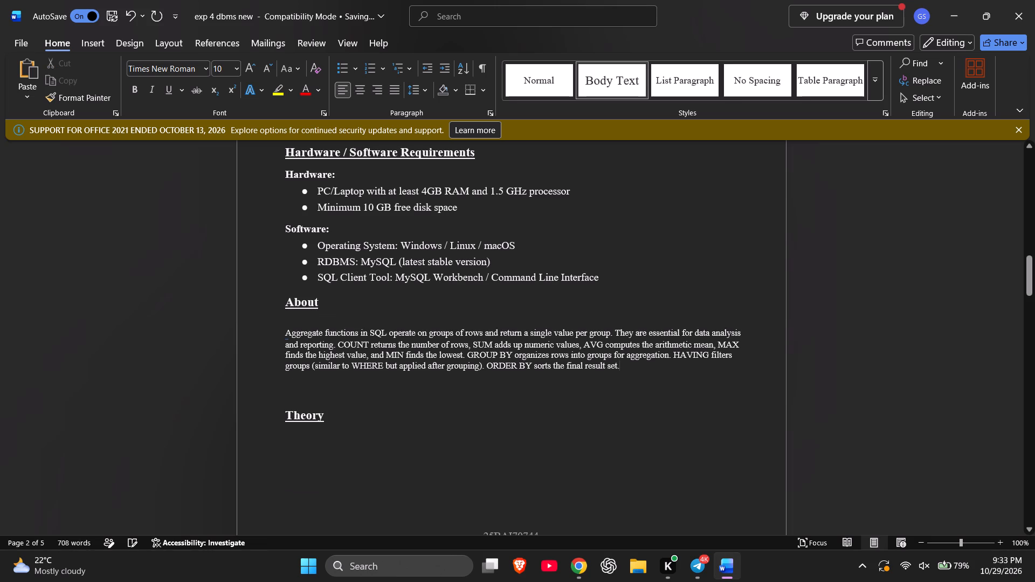
Set the font size of the new About paragraph to 14.
drag(624, 366, 277, 332)
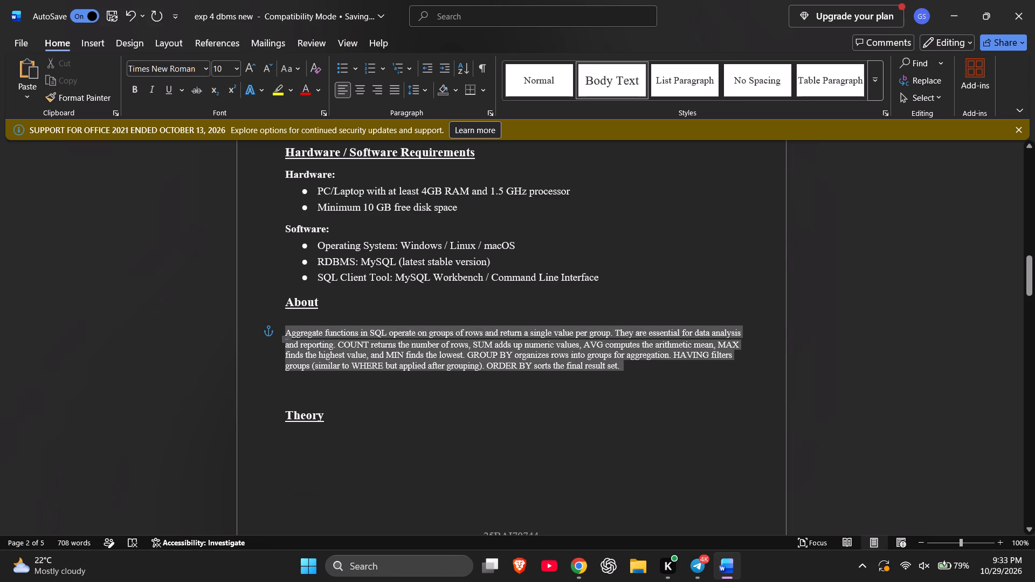
drag(277, 332, 280, 336)
click(384, 291)
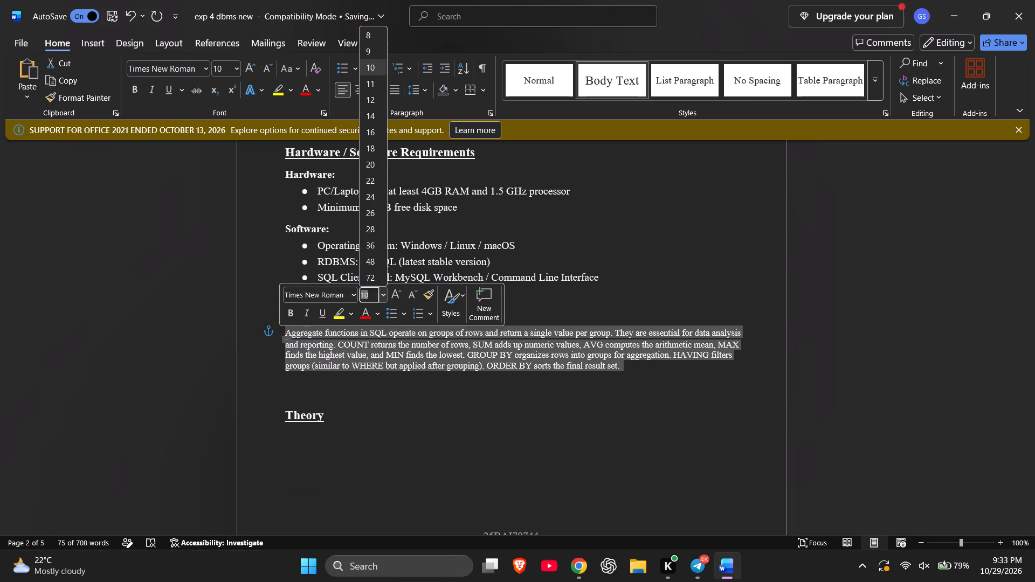
click(378, 113)
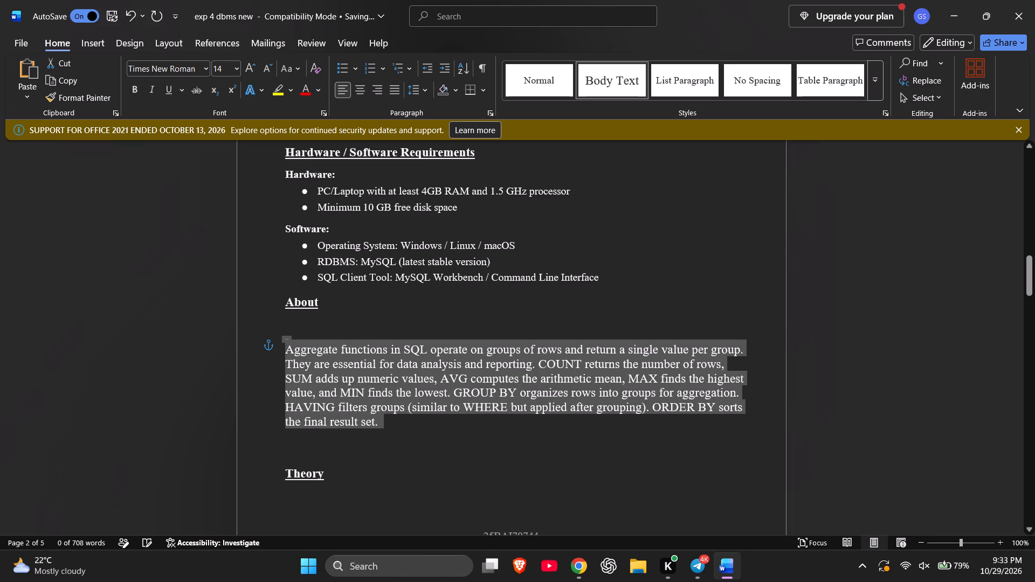
click(426, 452)
scroll(426, 452, down, 2)
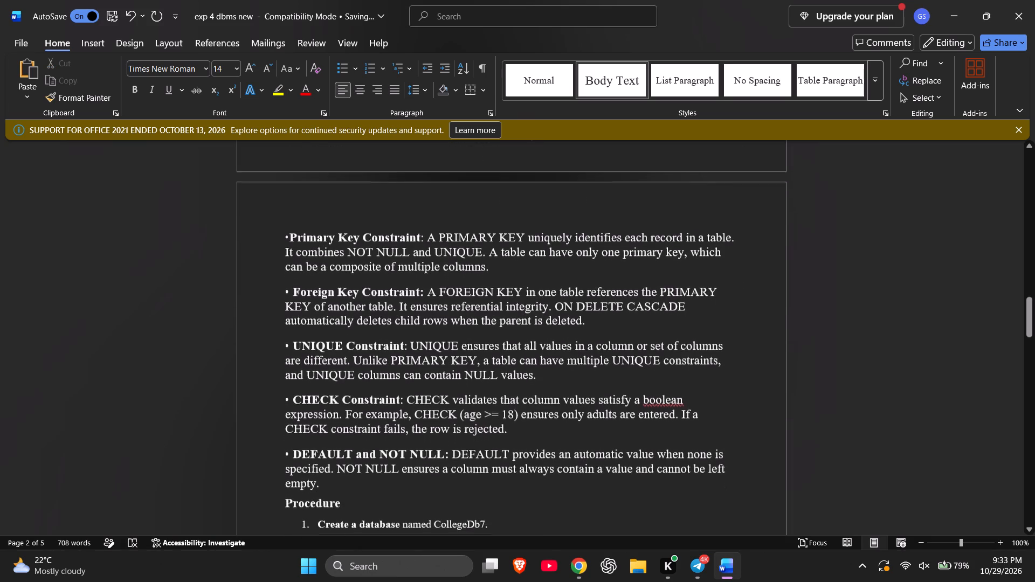
Switch to the Experiment 7 page in Chrome and copy all four Theory bullets, from Aggregate Functions through ORDER BY Clause.
scroll(426, 452, down, 2)
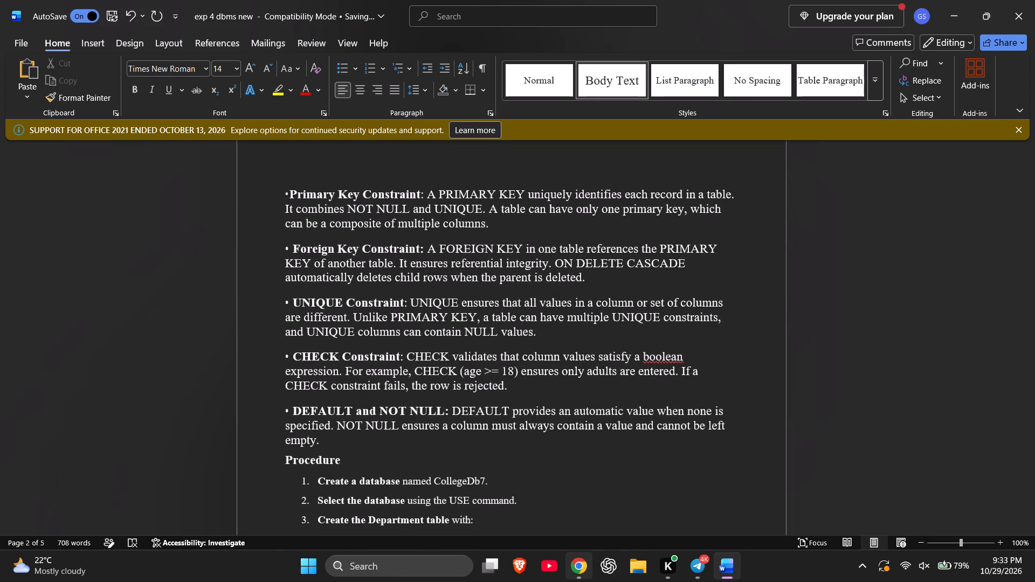
click(572, 580)
scroll(460, 339, down, 2)
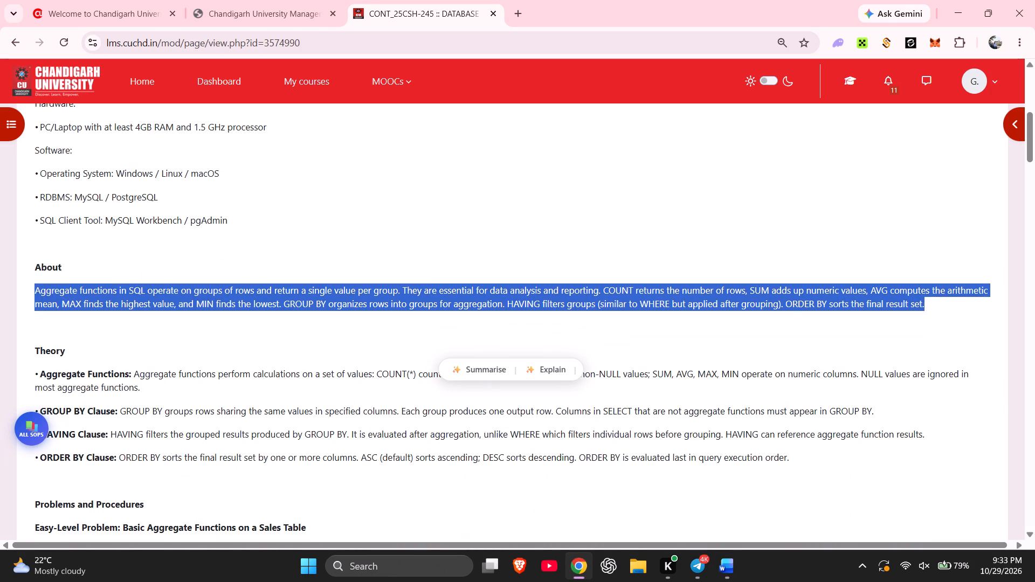
drag(803, 458, 177, 387)
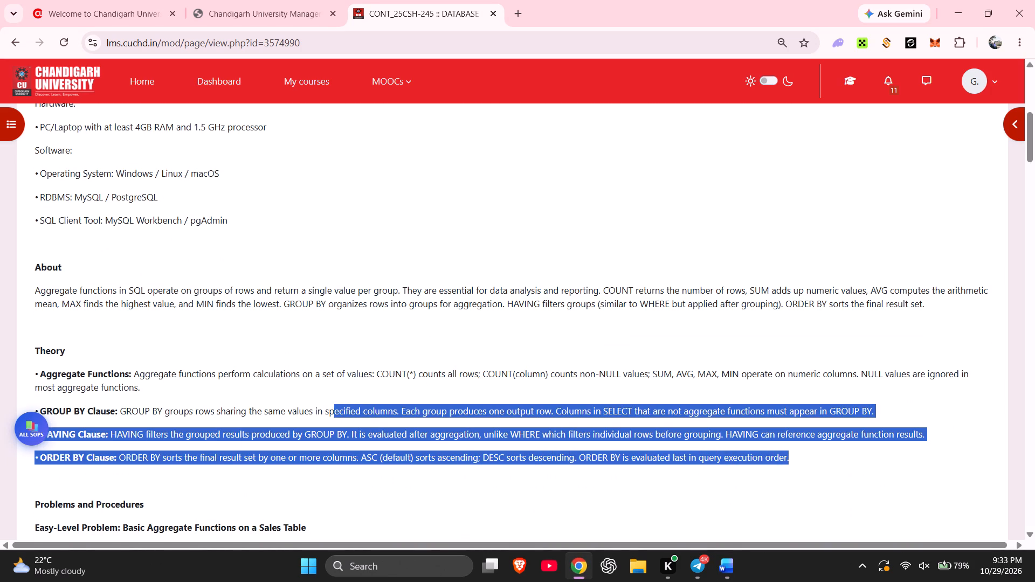
drag(177, 387, 38, 375)
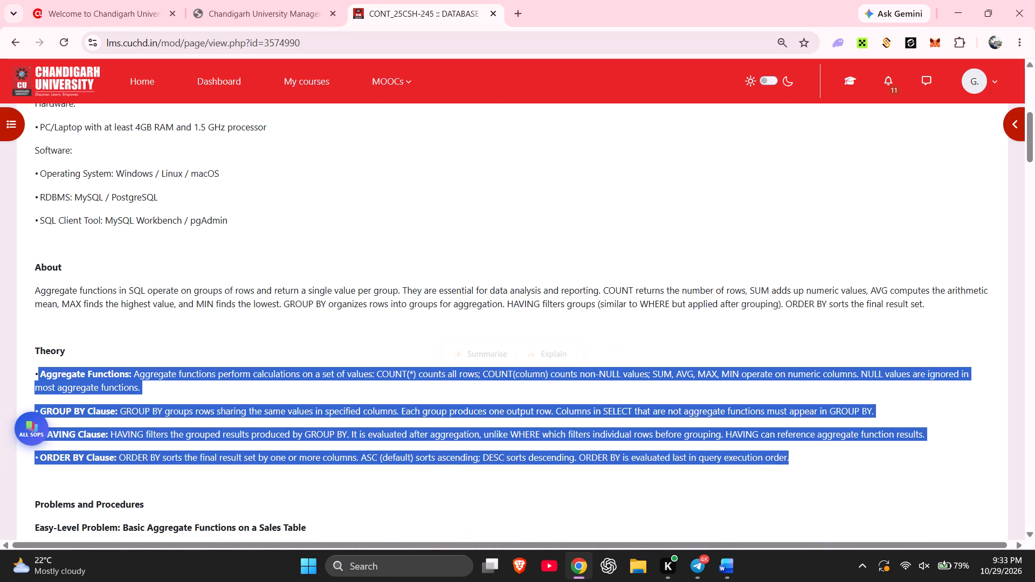
key(ctrl+c)
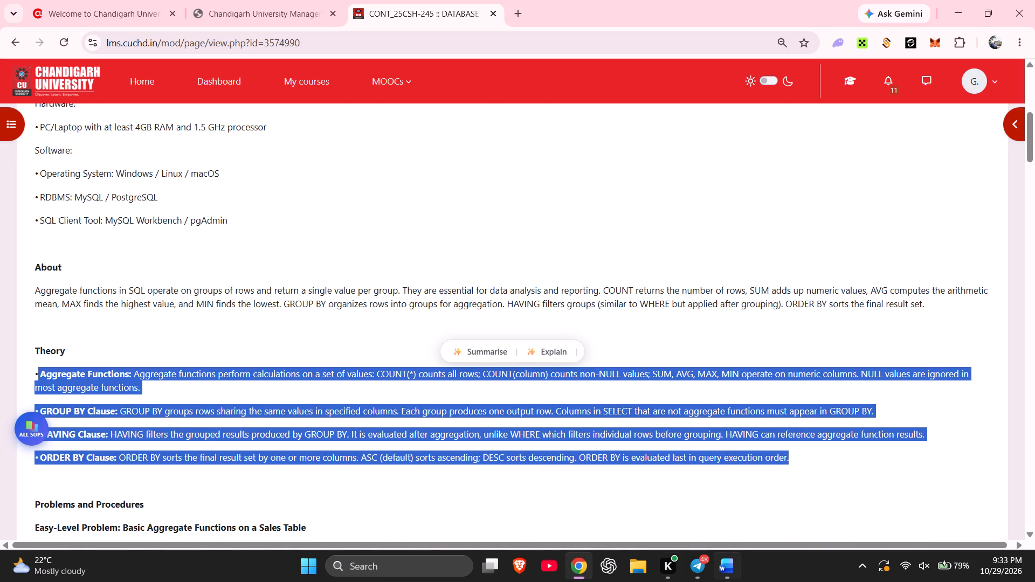
click(761, 480)
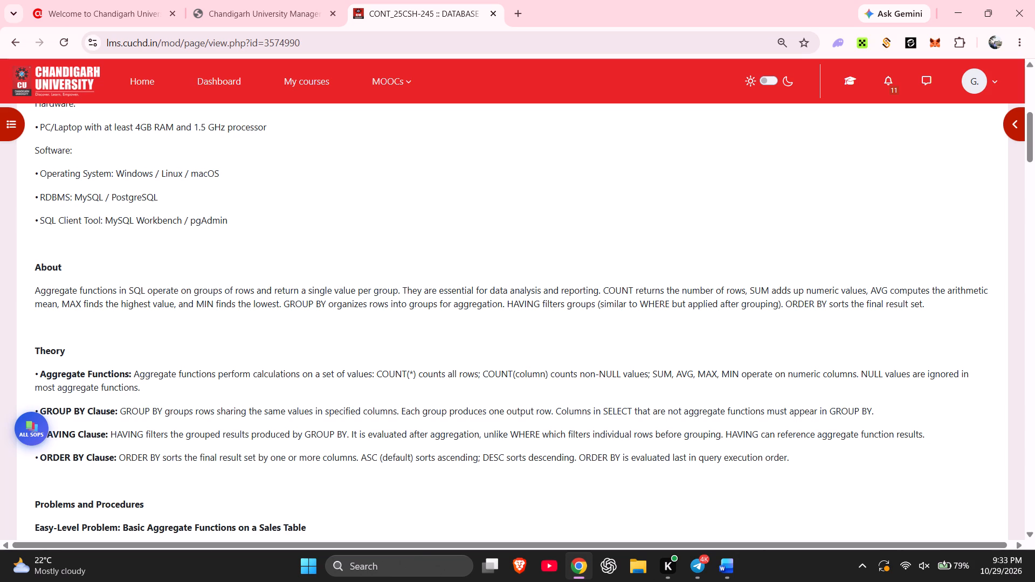
drag(34, 373, 813, 450)
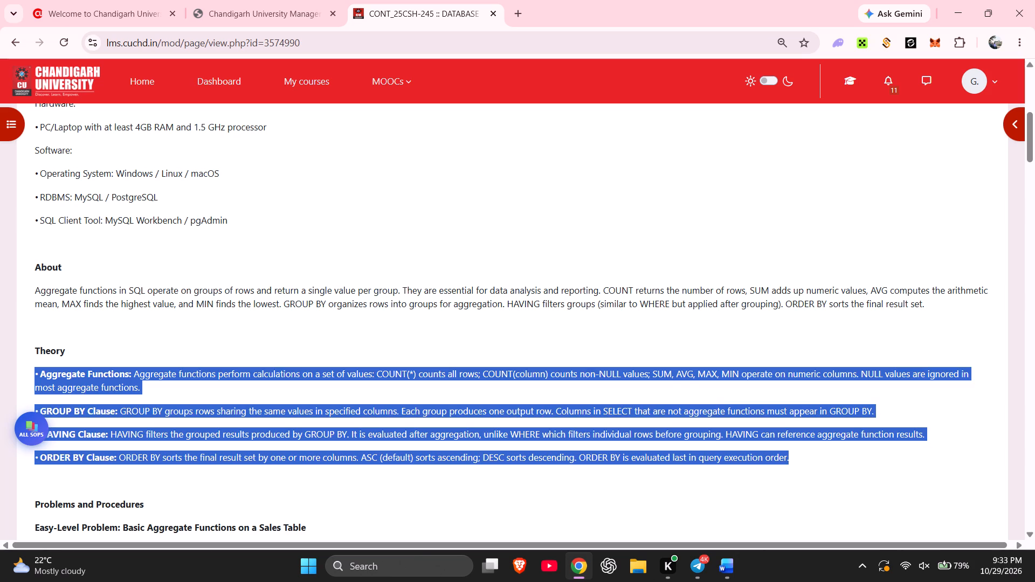
key(ctrl+c)
In the Word document, replace the five constraint bullets under Theory with the copied text, keeping Procedure on its own line.
click(726, 563)
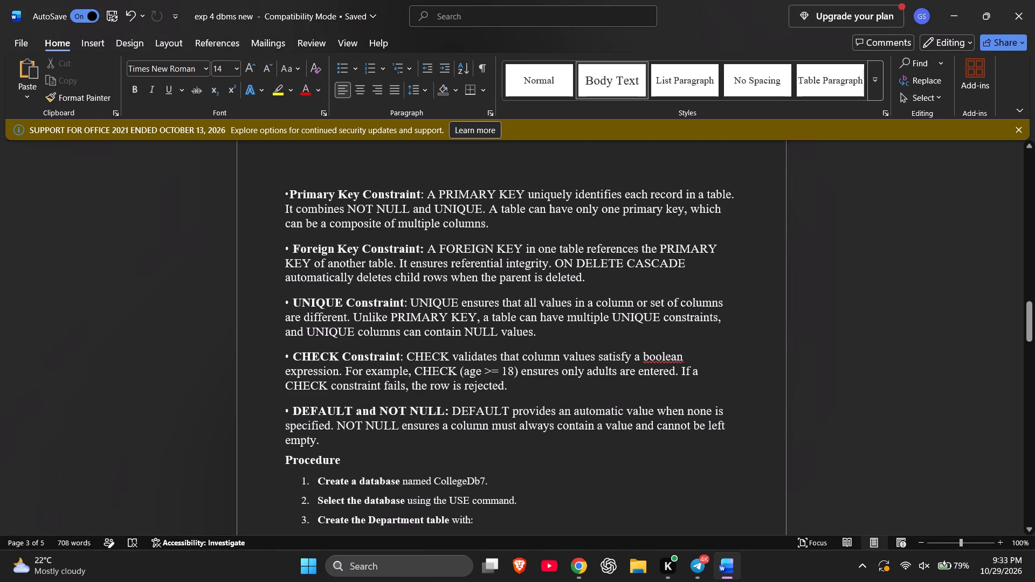
drag(374, 452, 347, 434)
click(328, 444)
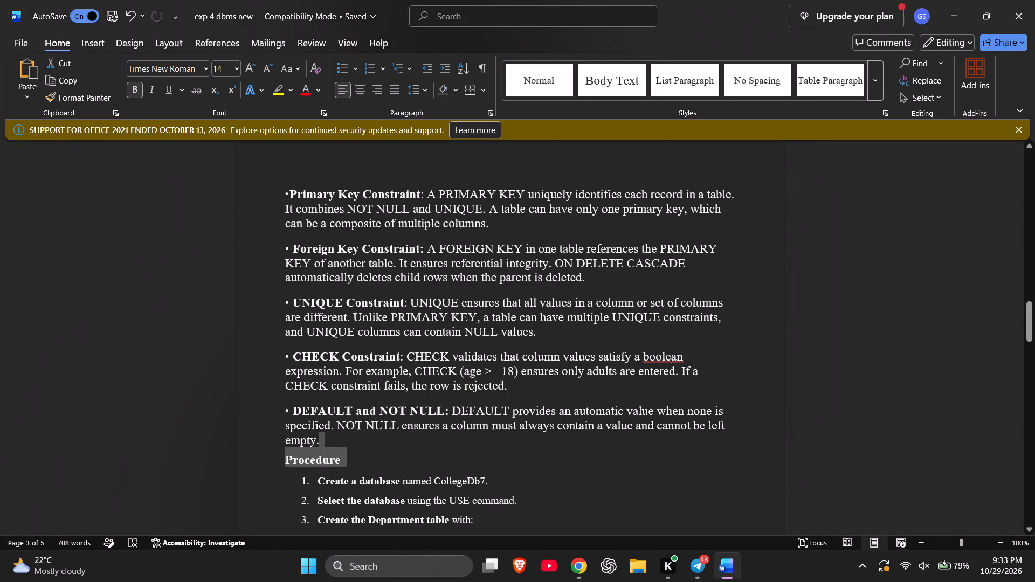
drag(328, 444, 294, 161)
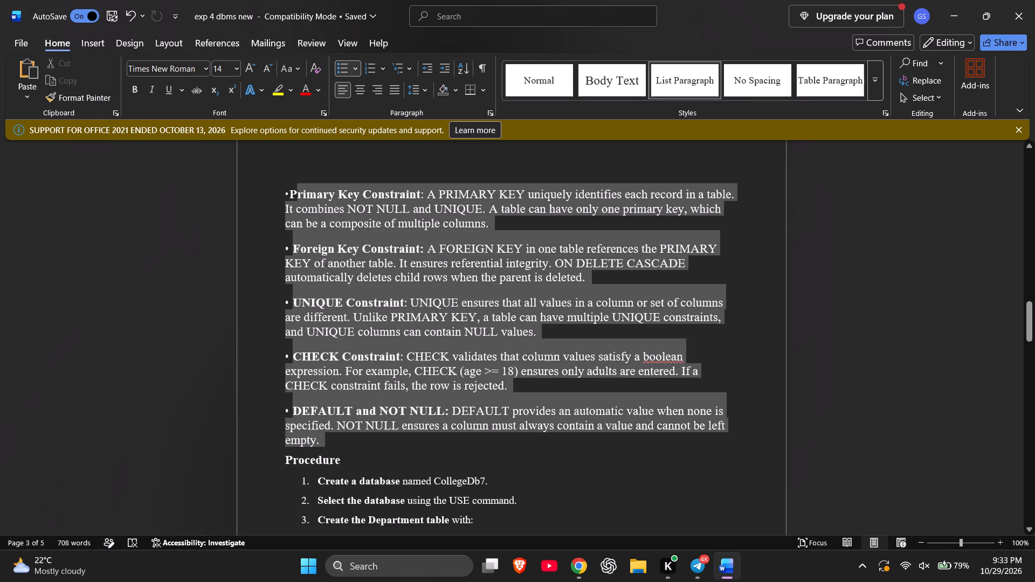
drag(294, 161, 295, 181)
key(BackSpace)
key(BackSpace)
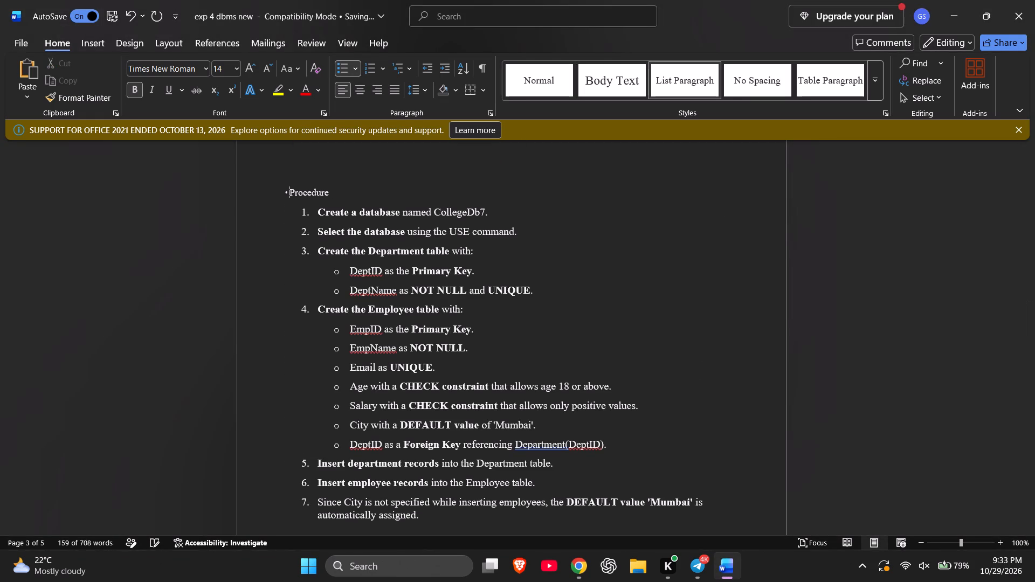
key(ctrl+v)
key(Return)
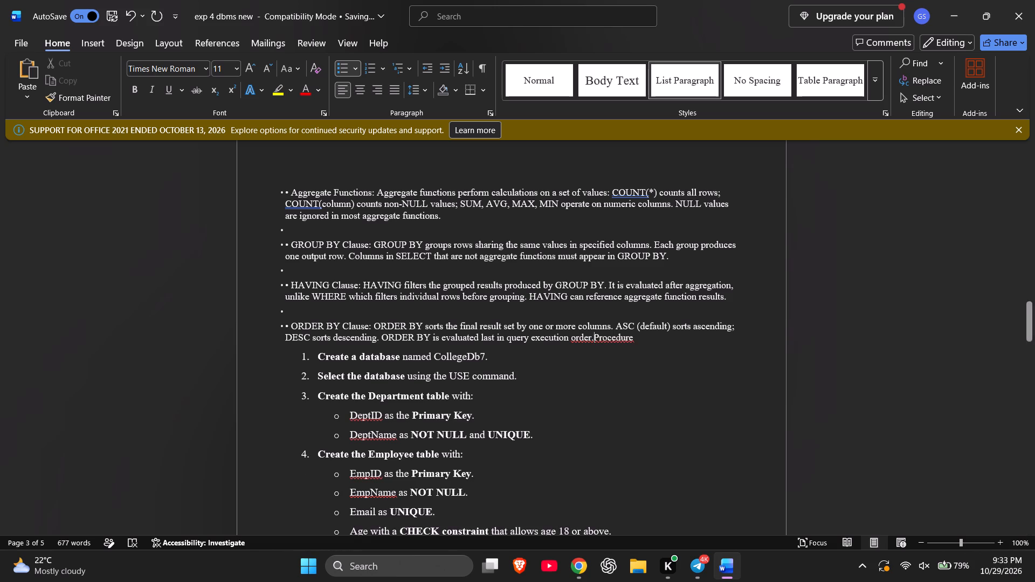
Set the pasted Theory text to font size 14 and remove the extra automatic bullets from it.
drag(623, 340, 260, 181)
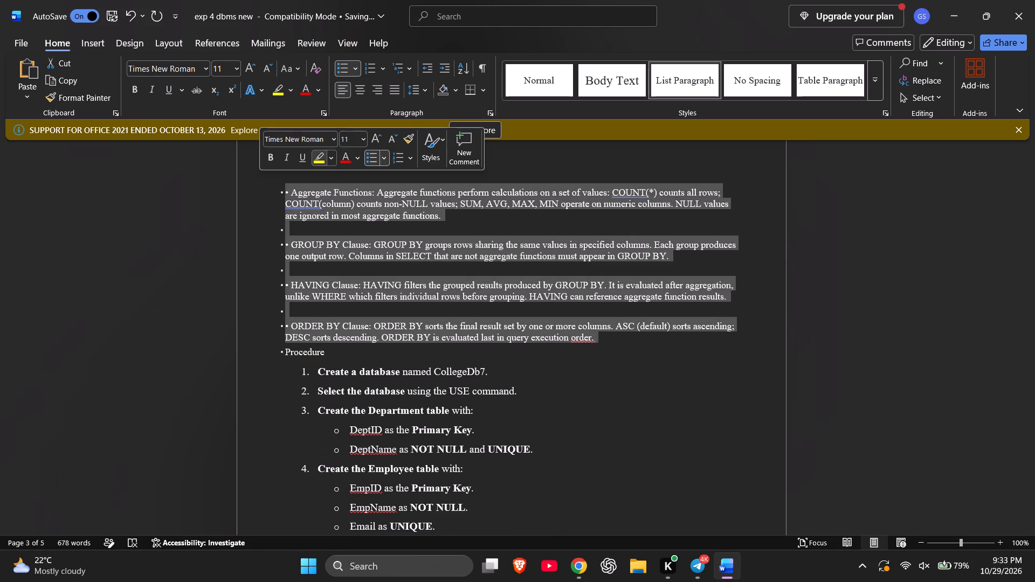
click(364, 140)
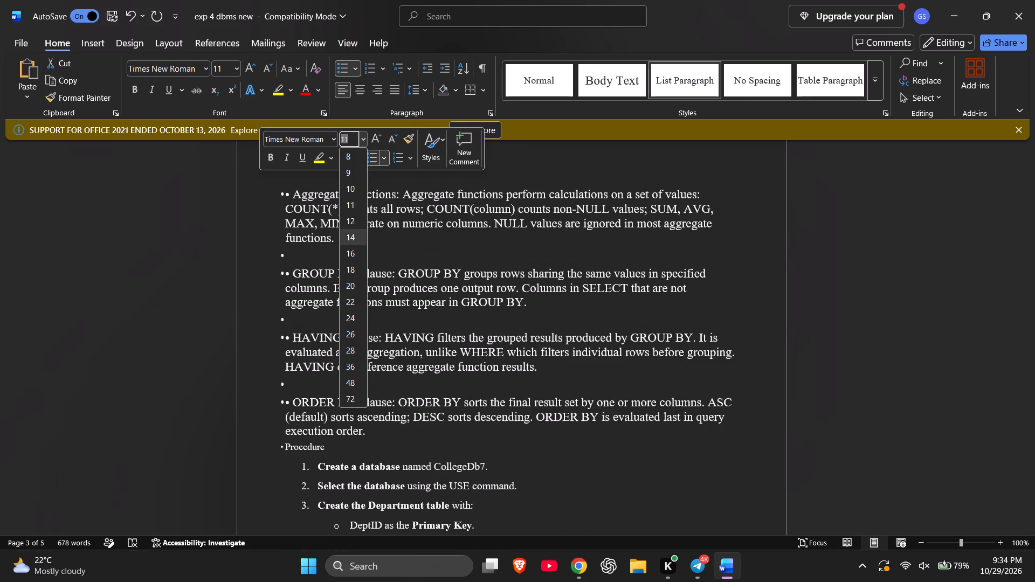
click(349, 242)
click(369, 155)
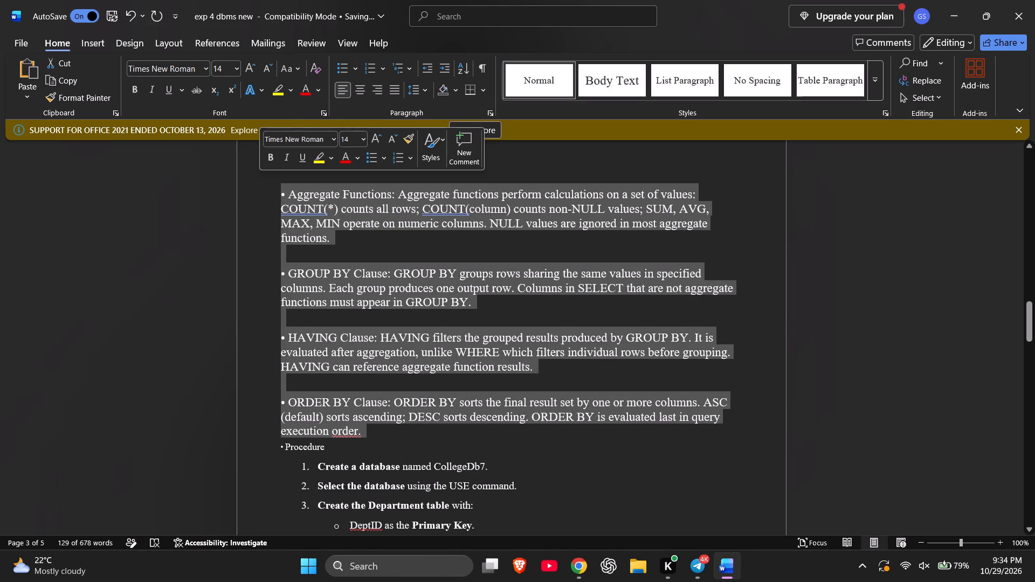
click(362, 252)
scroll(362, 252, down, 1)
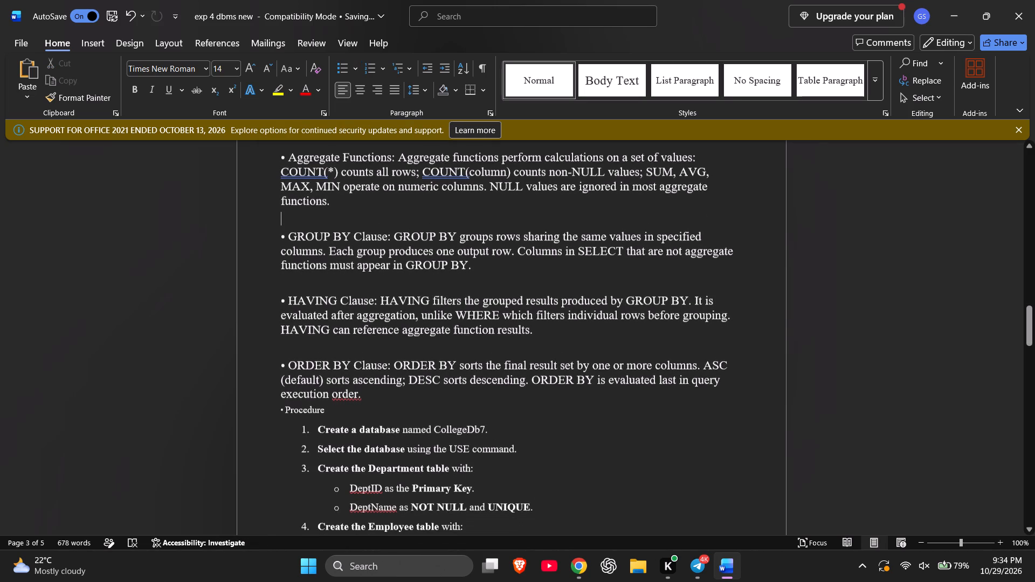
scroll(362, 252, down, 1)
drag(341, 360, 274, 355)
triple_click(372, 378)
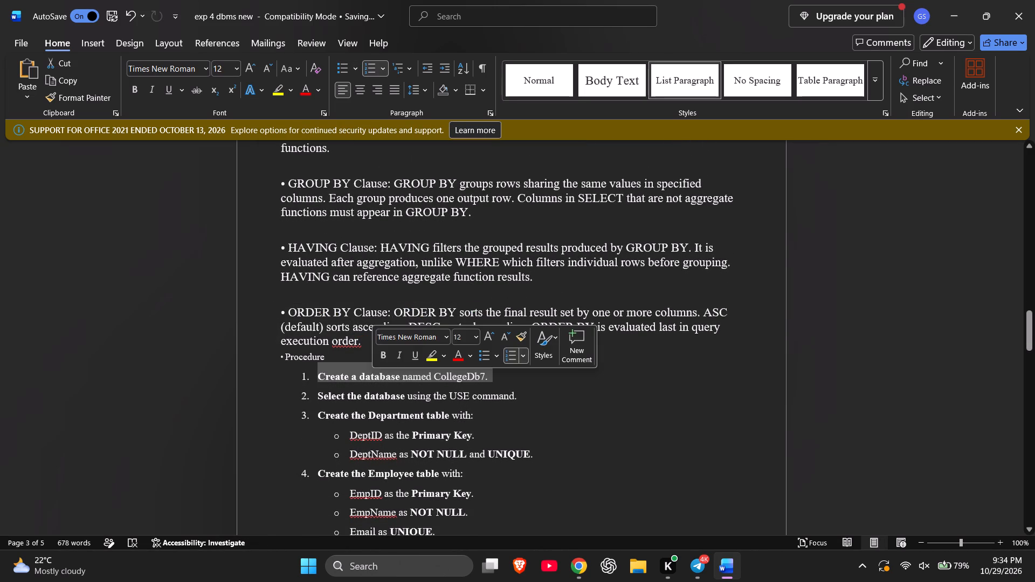
Change the month of the date in the Experiment No. 7 table to 09, making it 20/09/2026.
scroll(338, 355, up, 4)
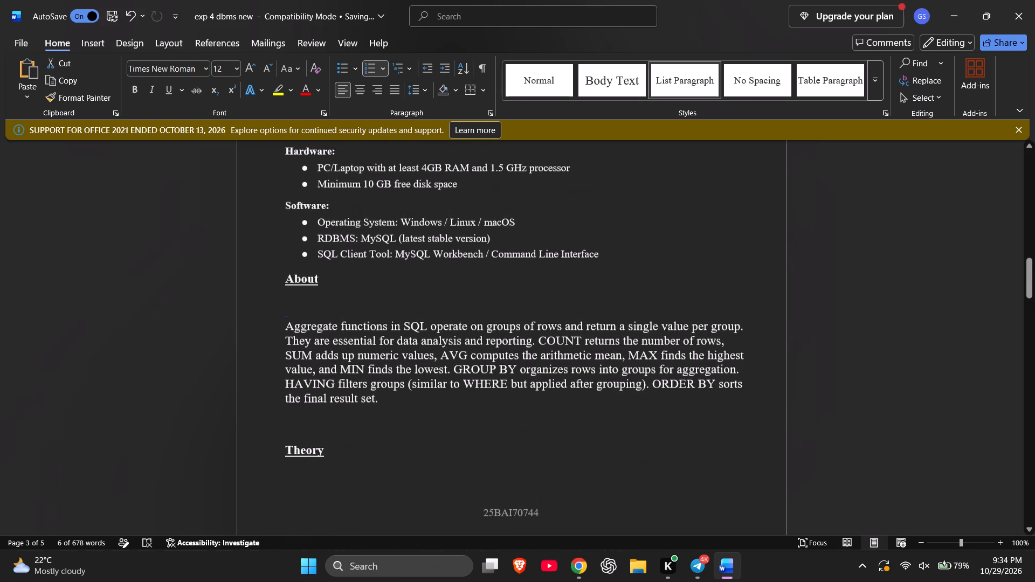
double_click(338, 355)
scroll(338, 355, up, 3)
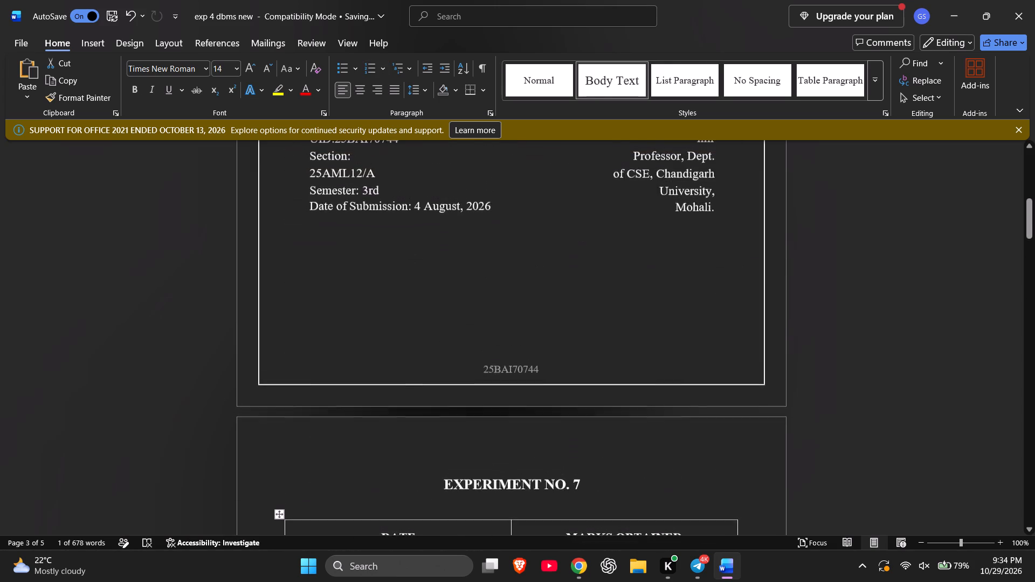
scroll(384, 446, down, 2)
double_click(372, 314)
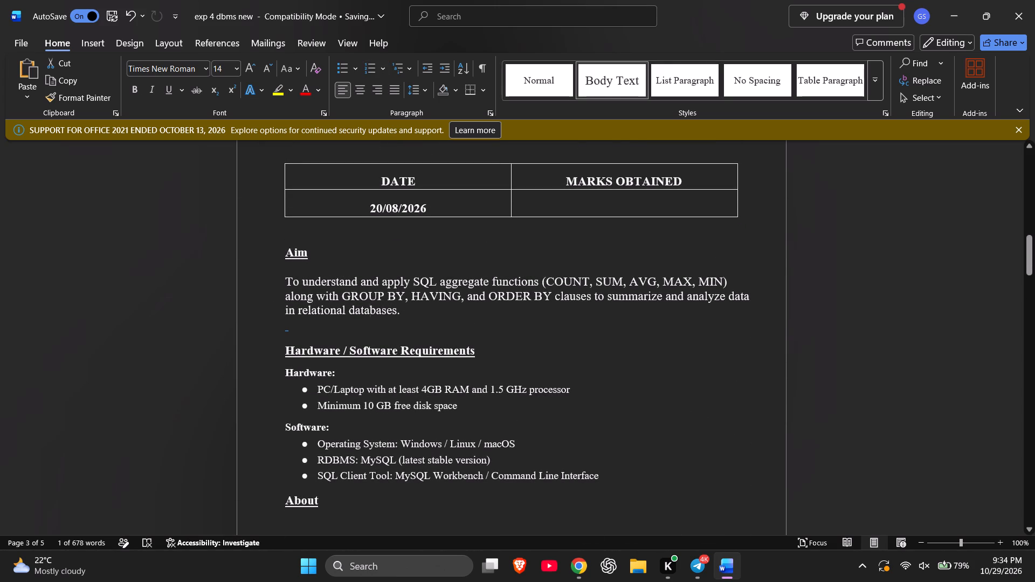
click(397, 205)
key(BackSpace)
key(BackSpace)
text(09)
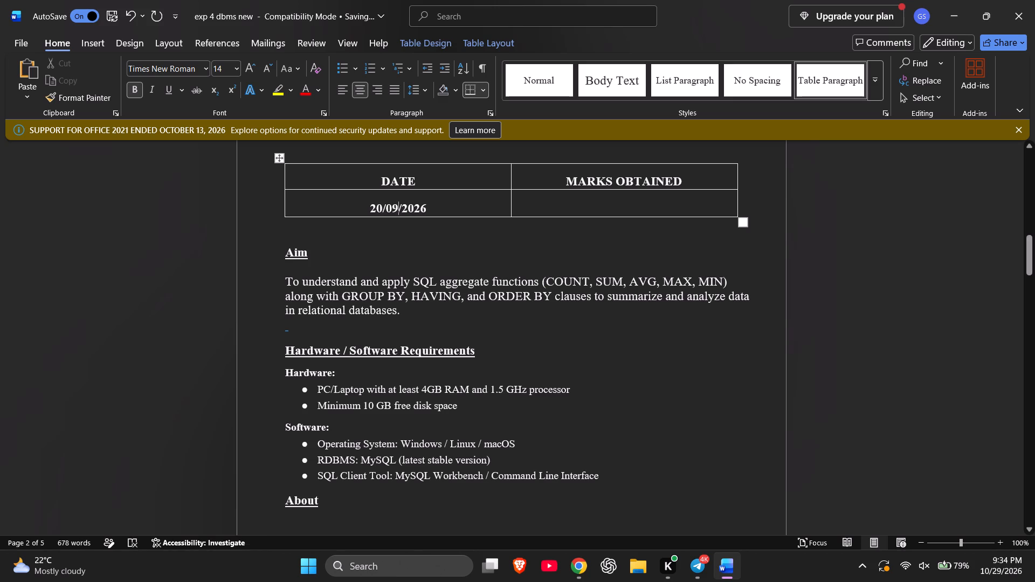
Set the font size of the Procedure heading below the Theory text to 14.
double_click(382, 286)
scroll(382, 286, down, 4)
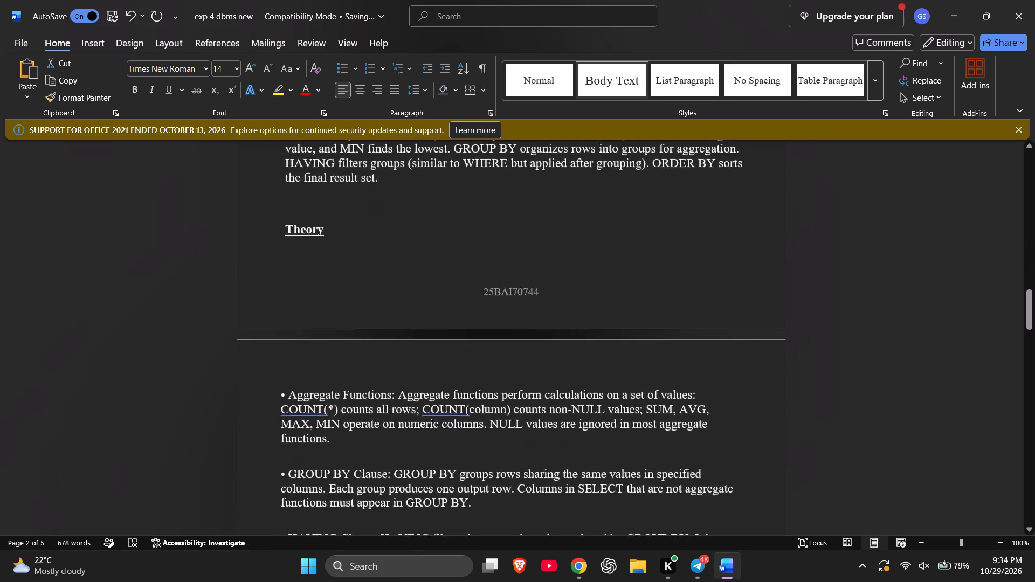
scroll(382, 286, down, 3)
scroll(382, 286, up, 1)
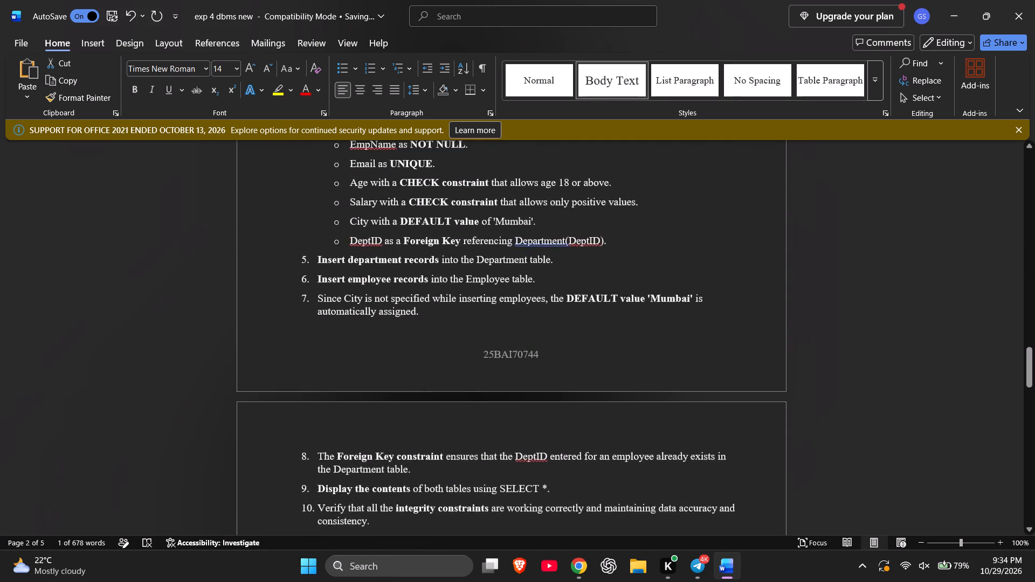
scroll(382, 286, up, 2)
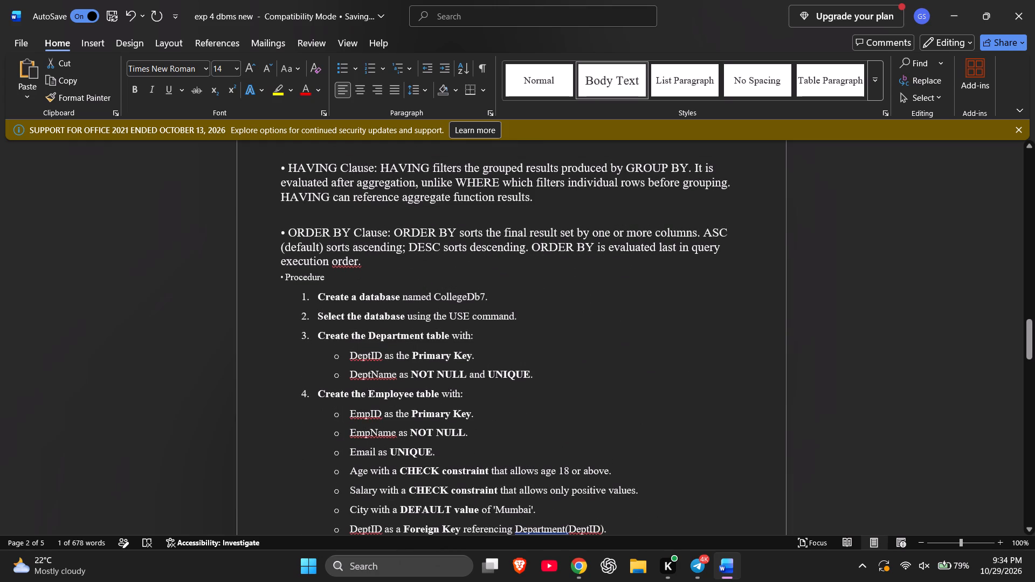
drag(335, 279, 277, 279)
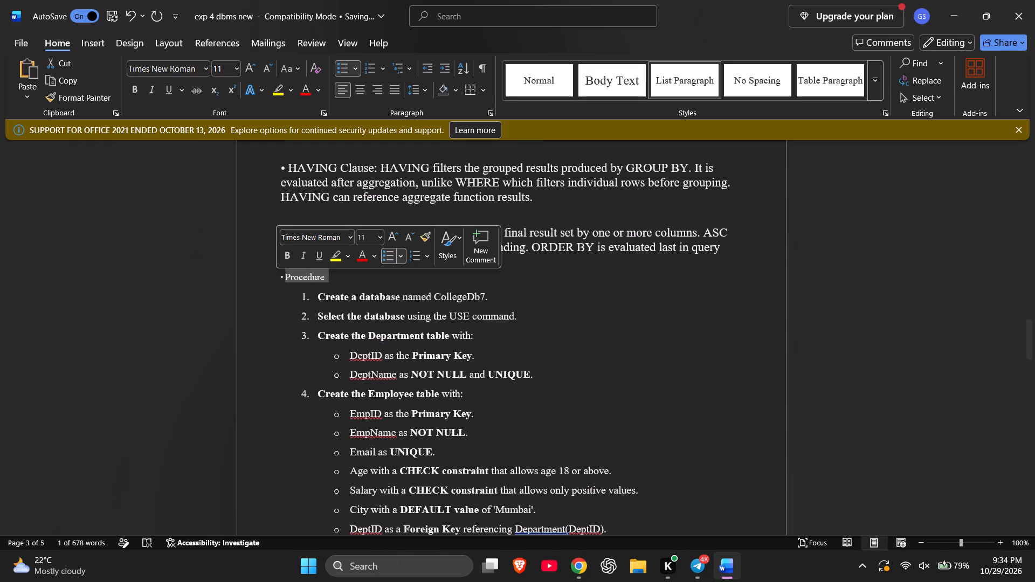
click(379, 238)
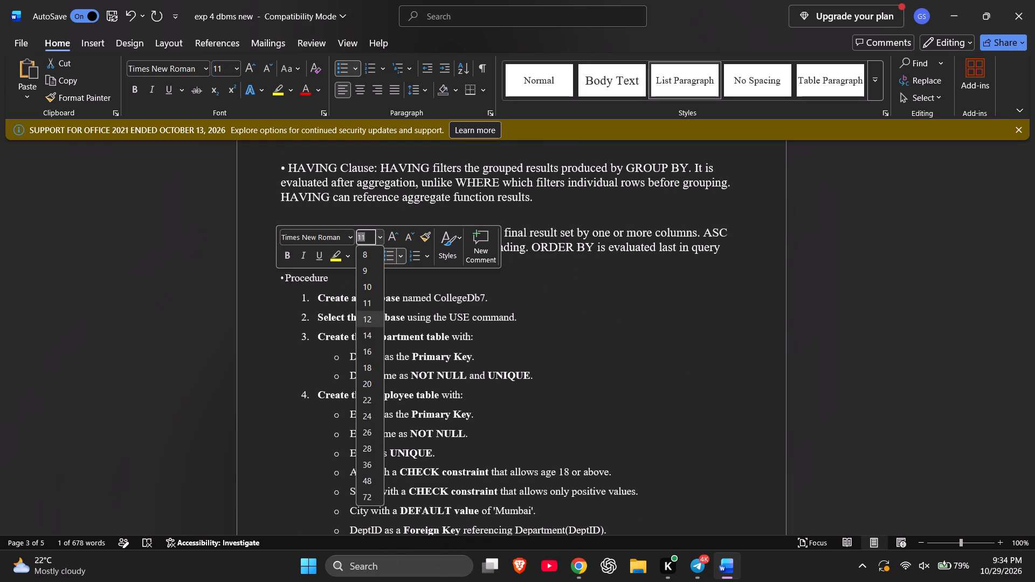
click(368, 335)
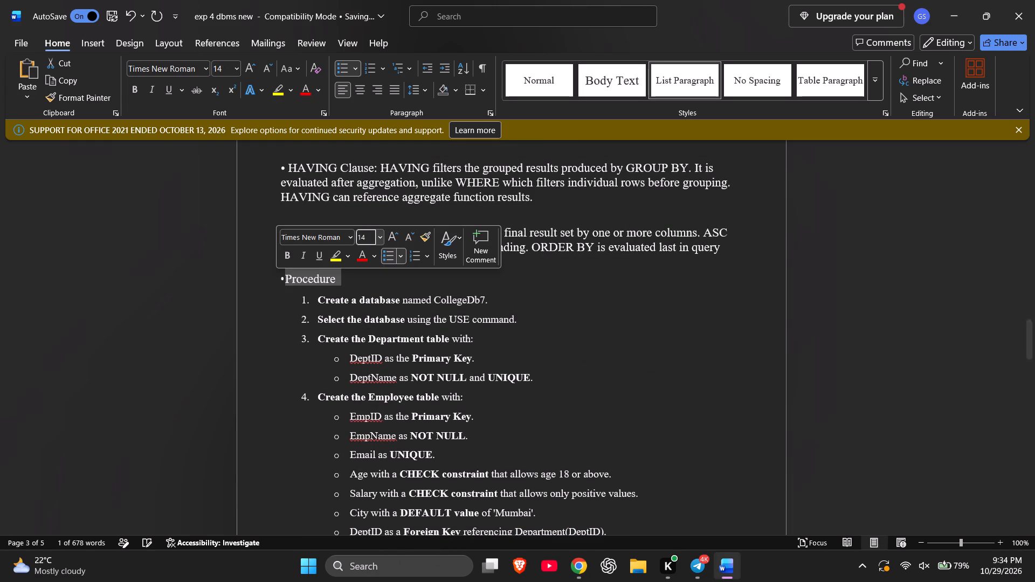
Return to the Experiment 7 page in Chrome and copy from the Problems and Procedures heading through easy-level procedure step 6.
click(584, 569)
scroll(505, 363, down, 1)
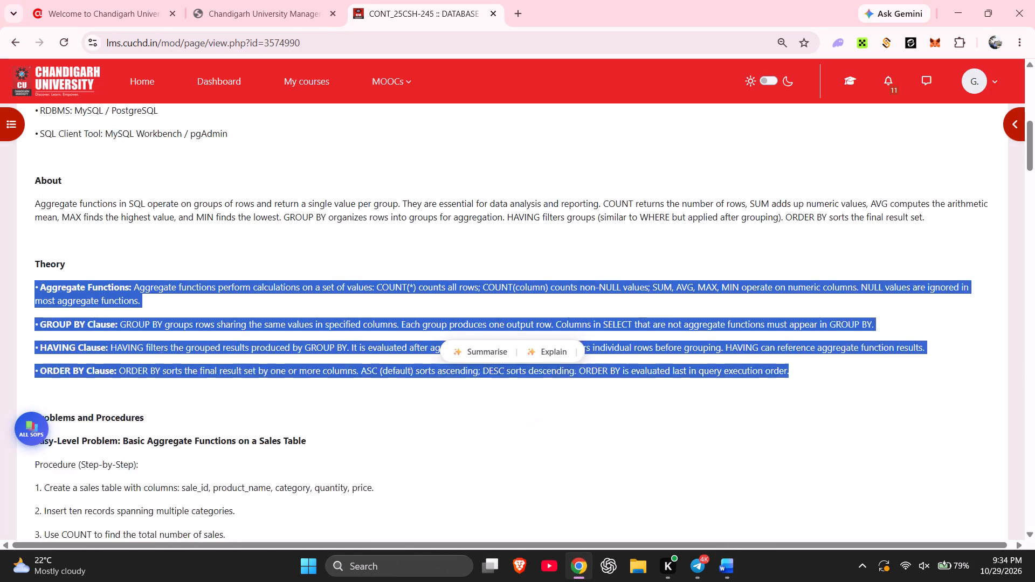
scroll(505, 363, down, 4)
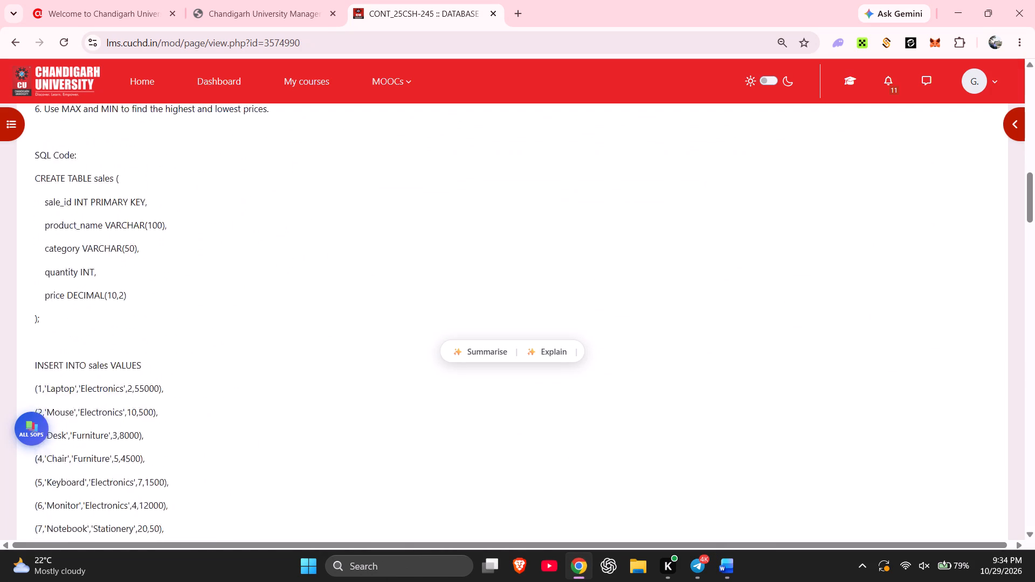
click(369, 429)
scroll(369, 429, down, 1)
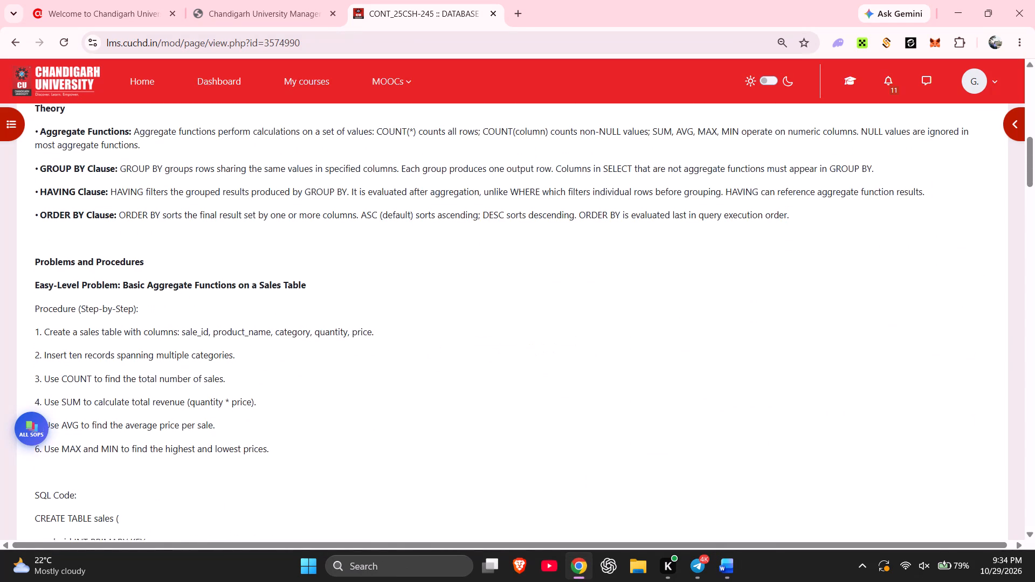
scroll(369, 429, down, 1)
drag(278, 447, 41, 301)
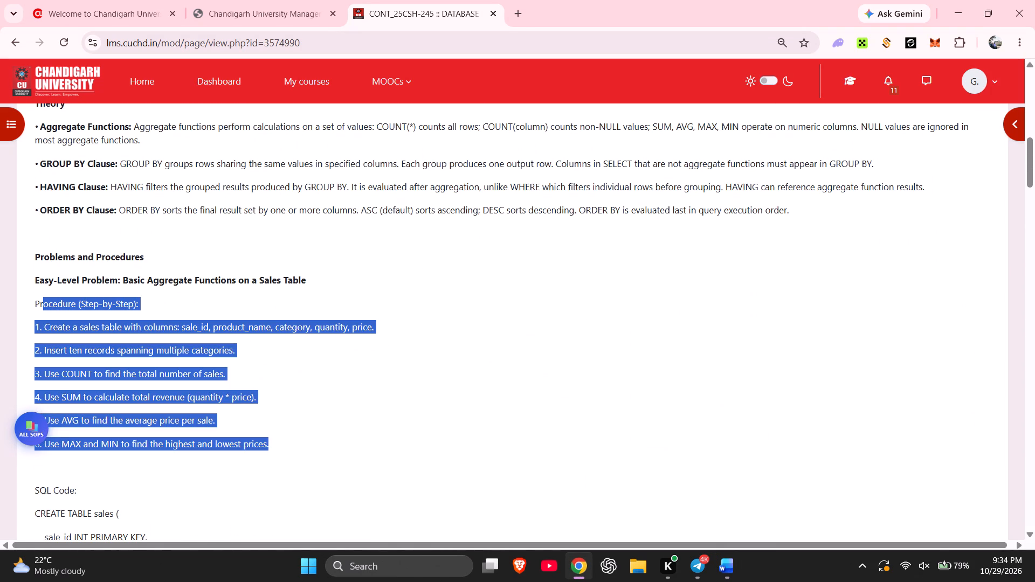
drag(41, 301, 34, 260)
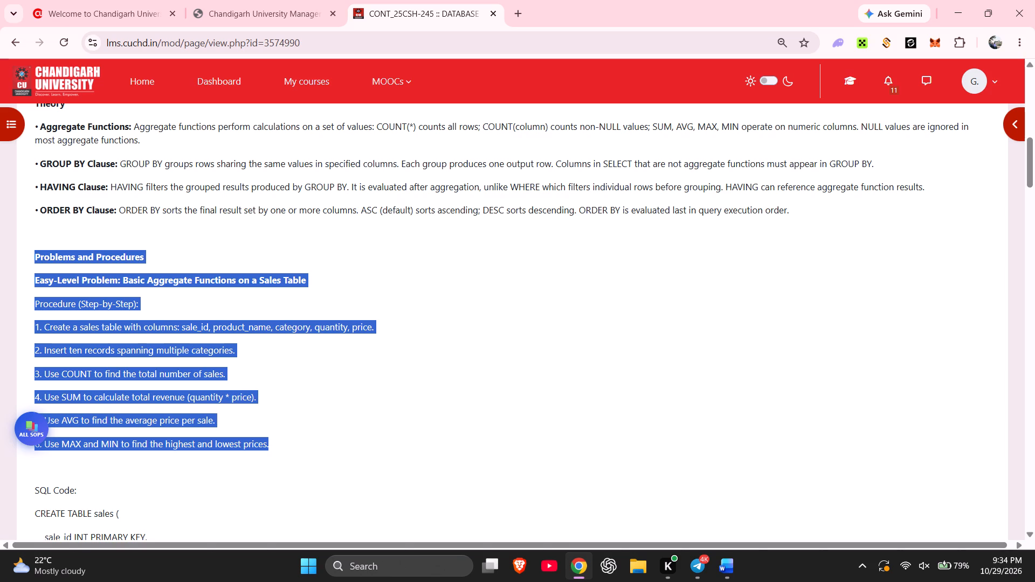
drag(34, 260, 31, 260)
key(ctrl+c)
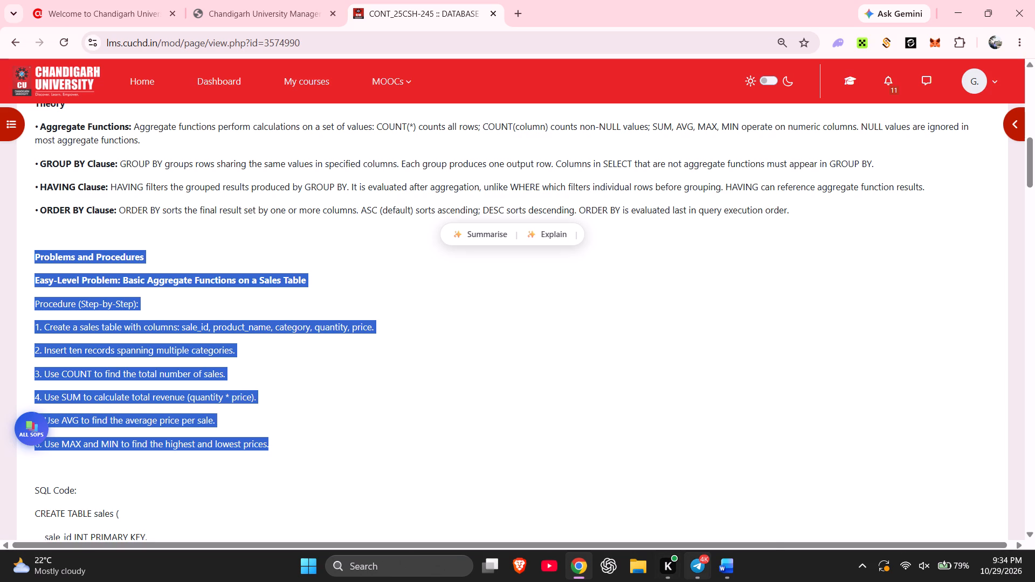
Switch to the Word document and delete the Procedure heading with its old ten-item CollegeDb7 list above the SQL code.
click(718, 571)
scroll(495, 384, down, 2)
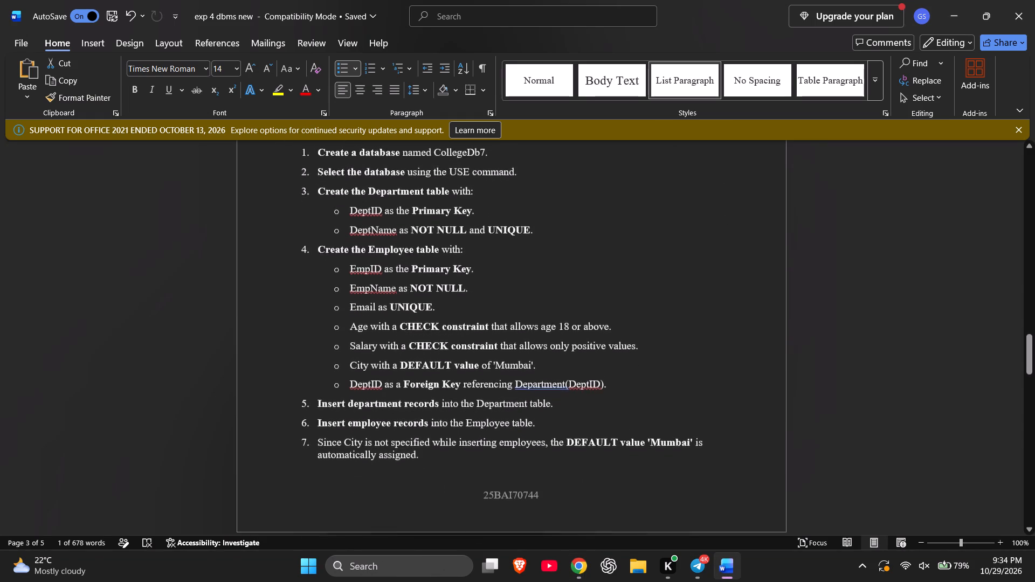
scroll(495, 384, down, 2)
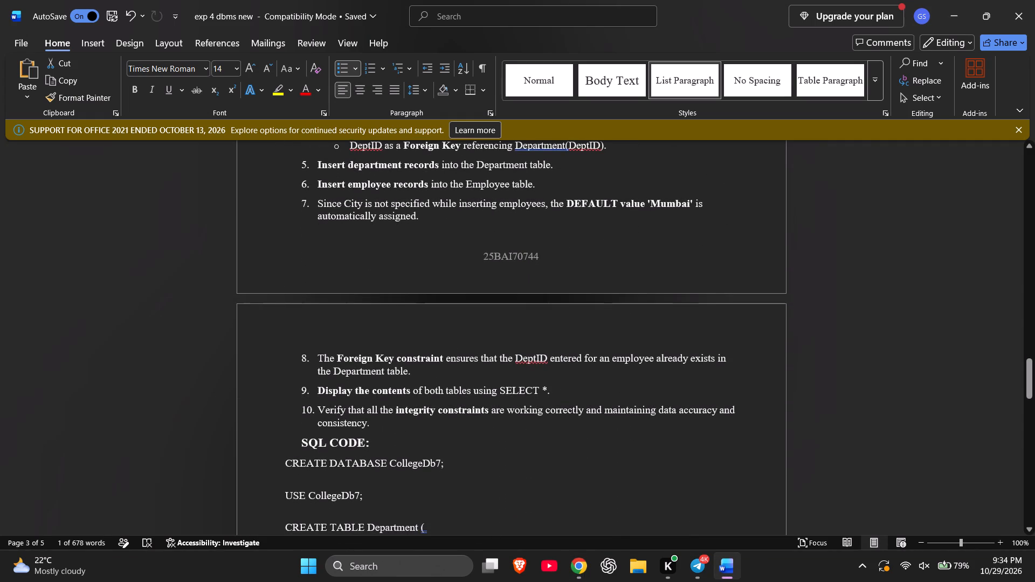
drag(376, 428, 302, 240)
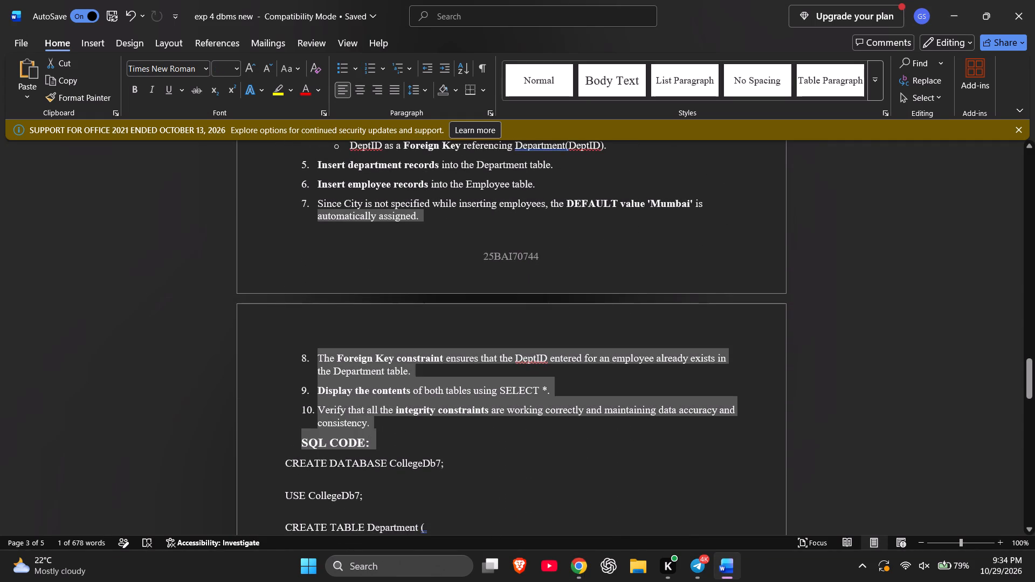
click(404, 438)
drag(384, 425, 352, 411)
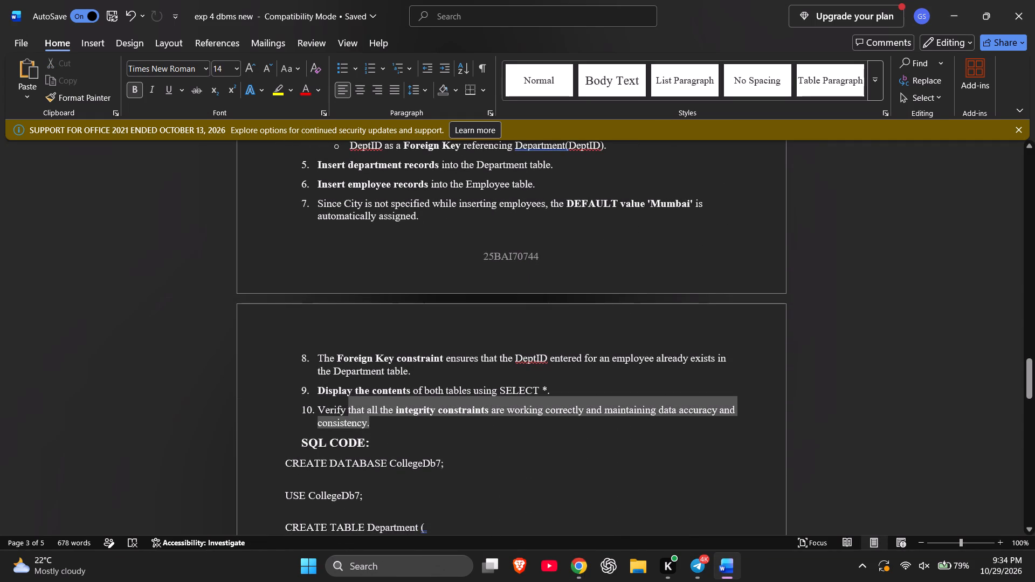
drag(352, 411, 278, 222)
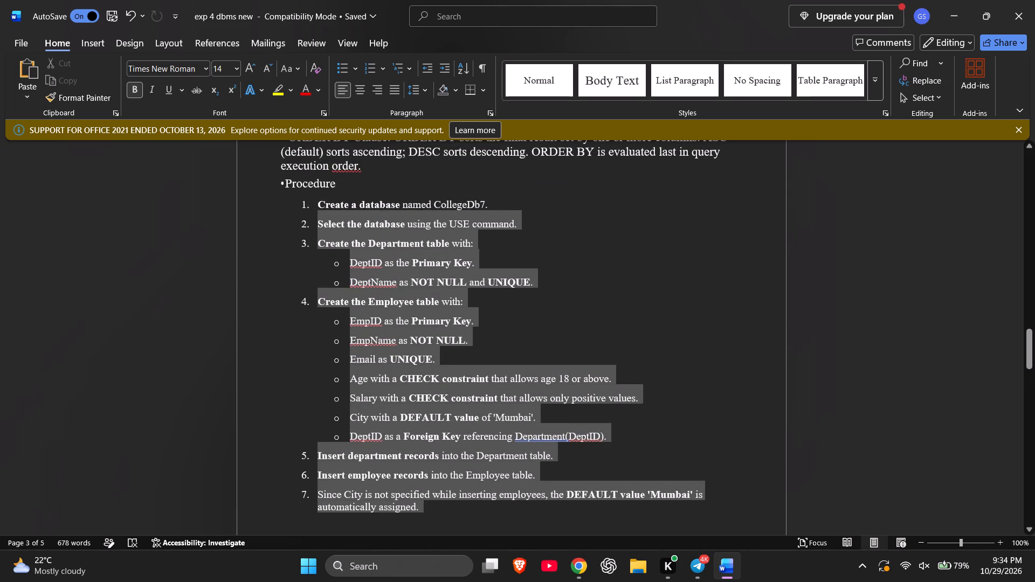
drag(278, 222, 285, 196)
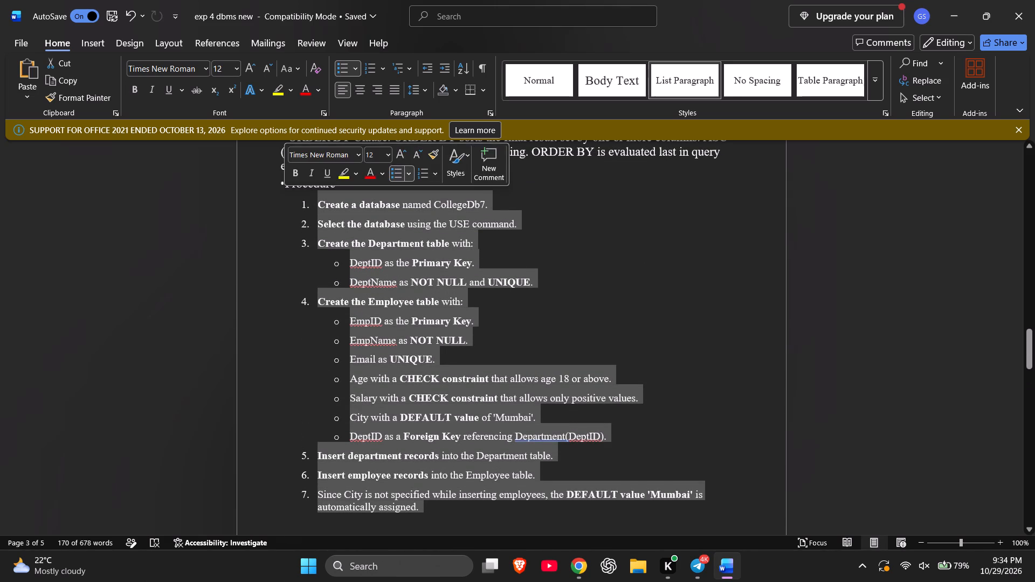
key(BackSpace)
key(BackSpace)
key(BackSpace)
key(BackSpace)
key(BackSpace)
key(BackSpace)
key(BackSpace)
key(BackSpace)
key(BackSpace)
key(BackSpace)
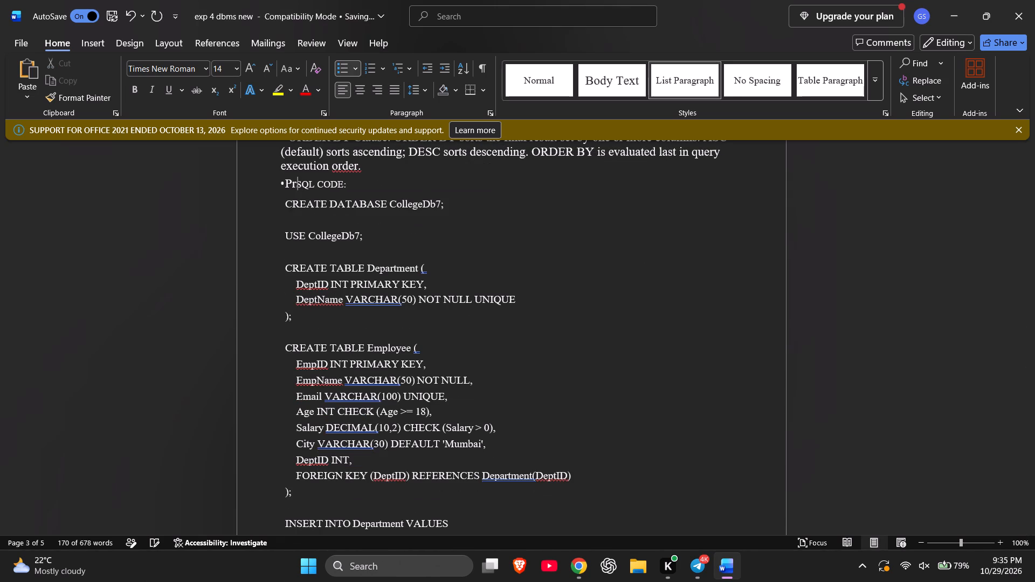
key(BackSpace)
key(BackSpace)
Paste the copied Problems and Procedures text on an unbulleted line of its own between the Theory text and SQL CODE.
key(Return)
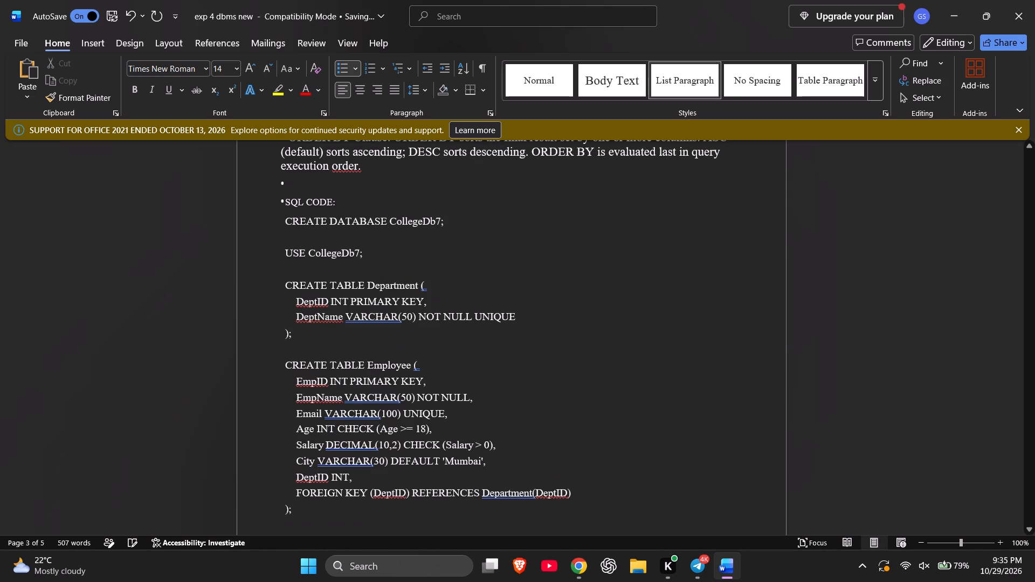
click(300, 186)
key(BackSpace)
key(Return)
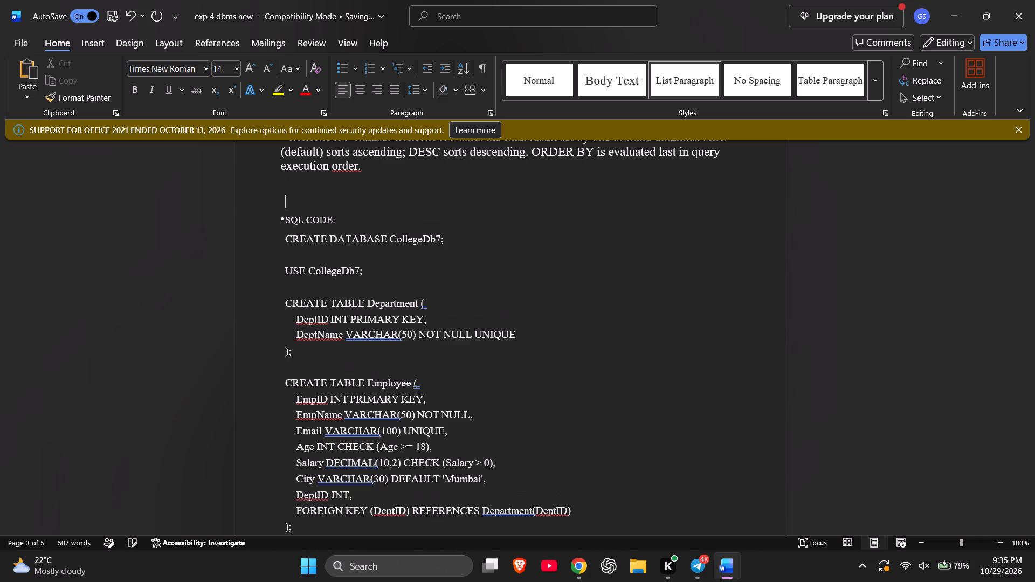
key(ctrl+v)
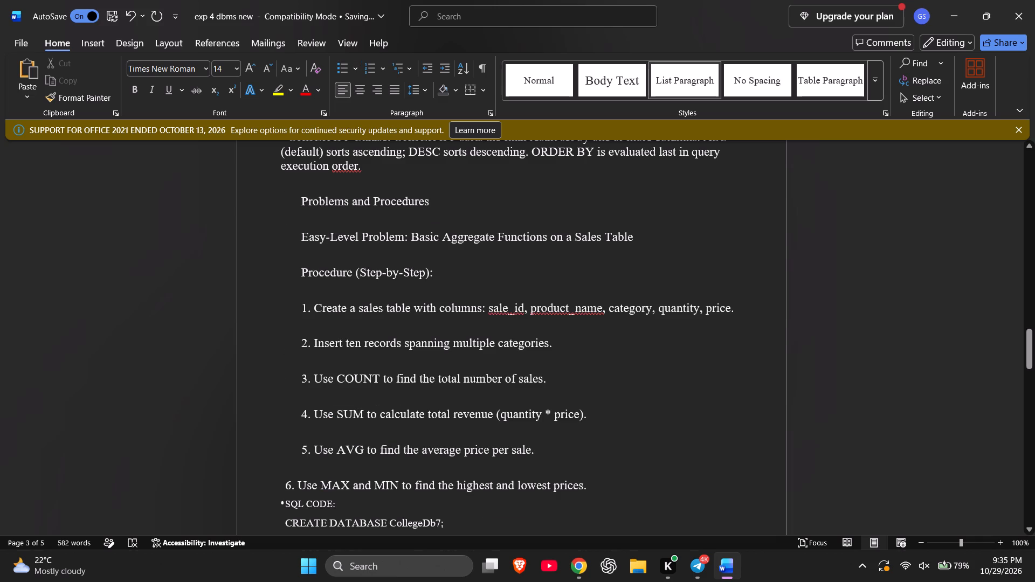
key(Return)
Remove the indent from the Problems and Procedures line and keep one blank line between it and the Theory text.
scroll(334, 234, up, 1)
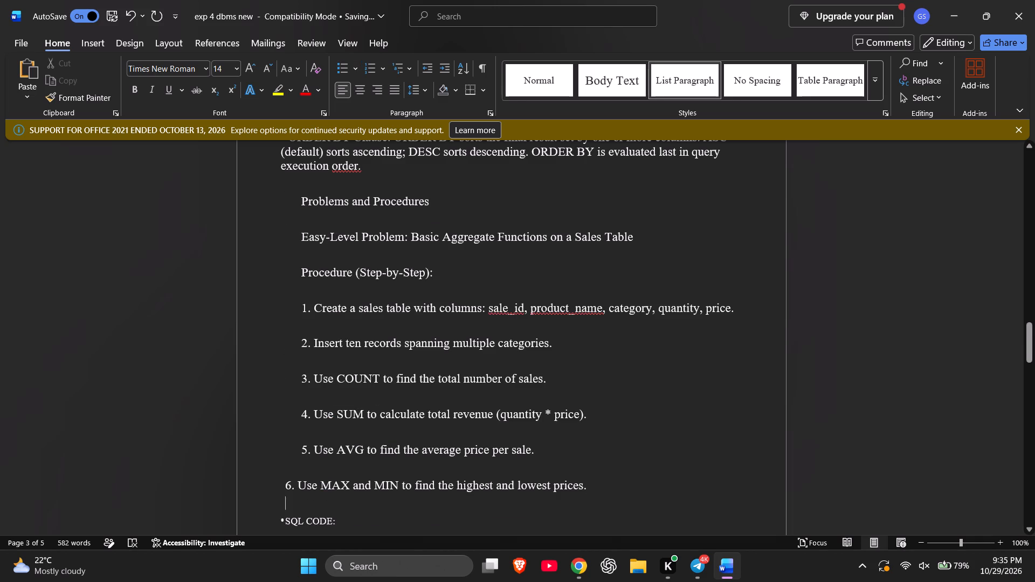
scroll(334, 234, up, 3)
scroll(334, 234, down, 1)
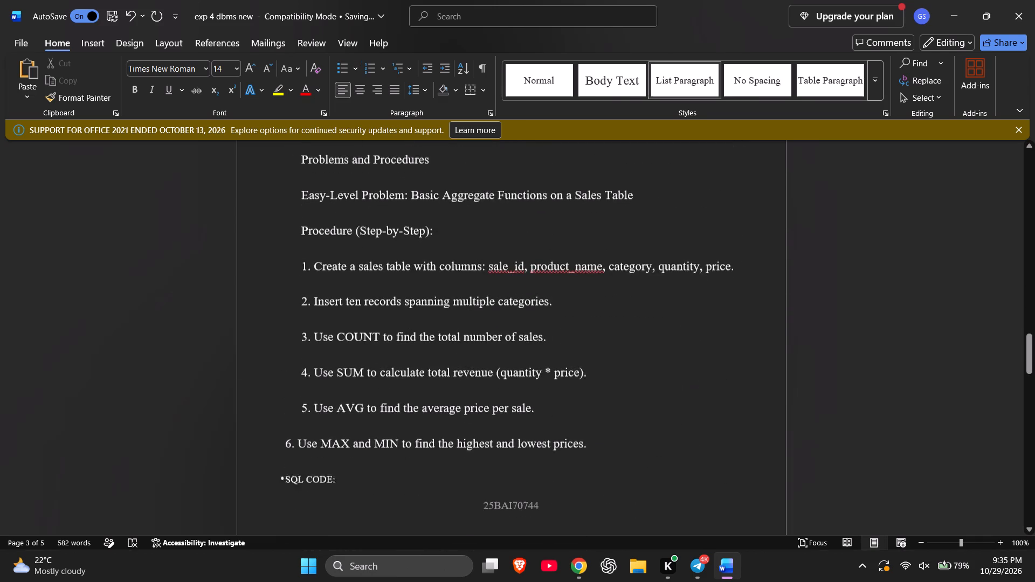
scroll(334, 234, down, 1)
scroll(391, 195, up, 1)
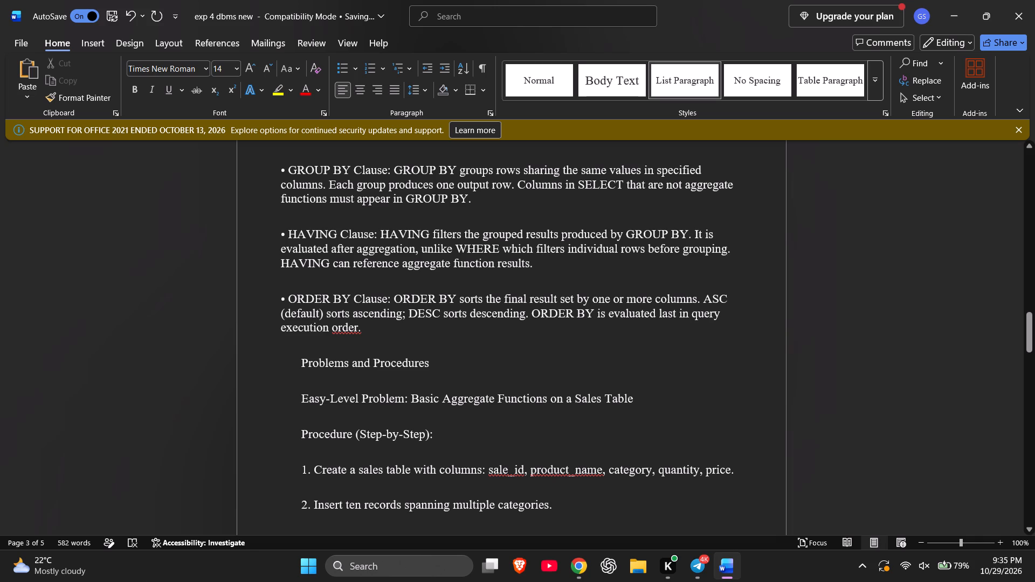
click(302, 363)
key(BackSpace)
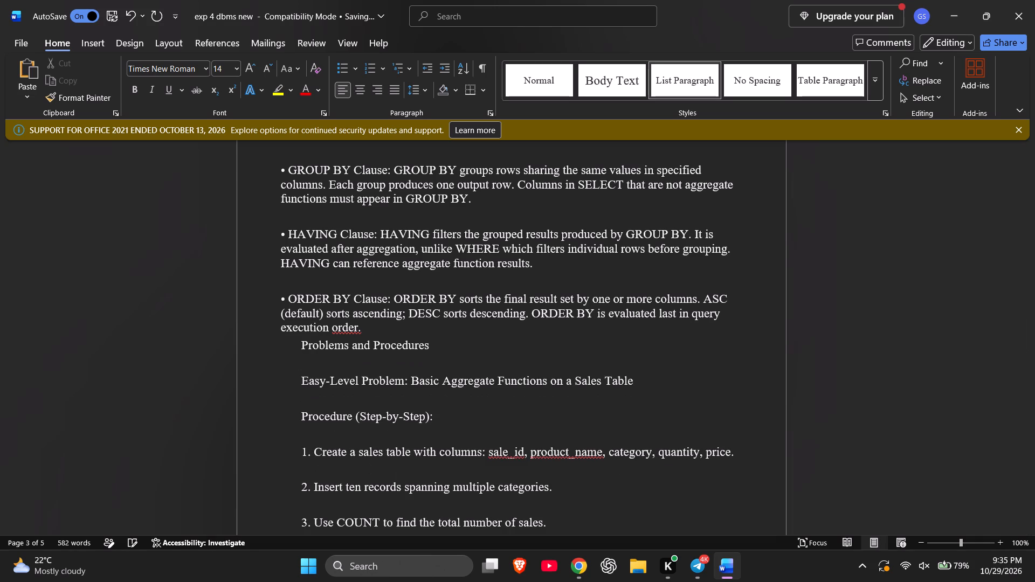
key(BackSpace)
key(BackSpace)
key(Return)
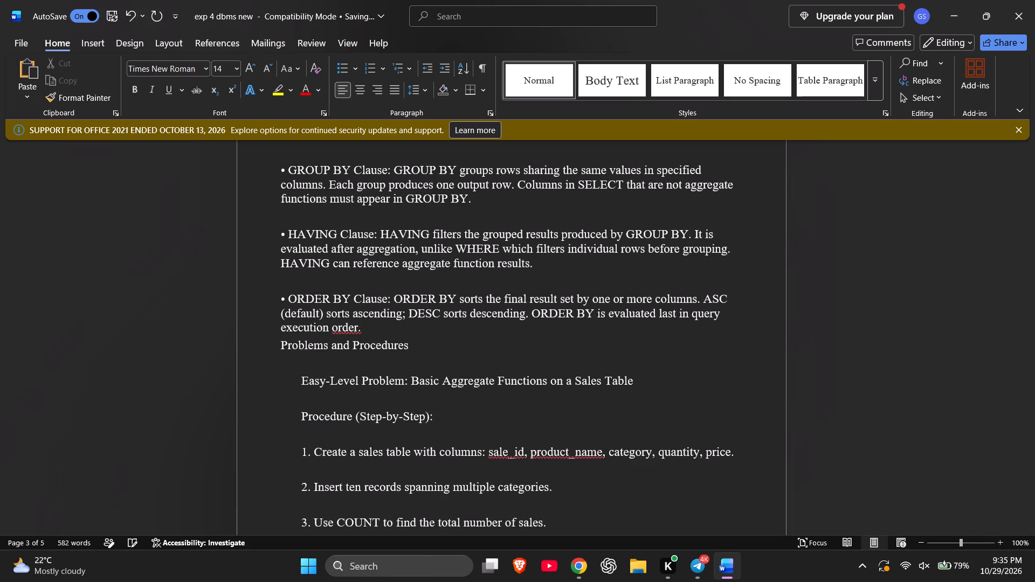
key(Return)
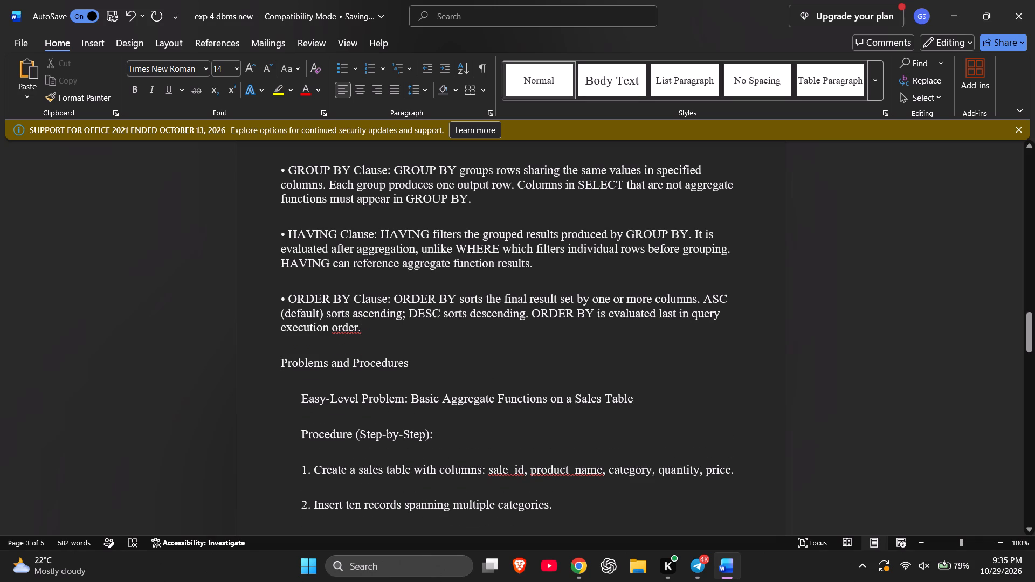
Format the Problems and Procedures heading with font size 16 and an underline.
drag(411, 364, 281, 363)
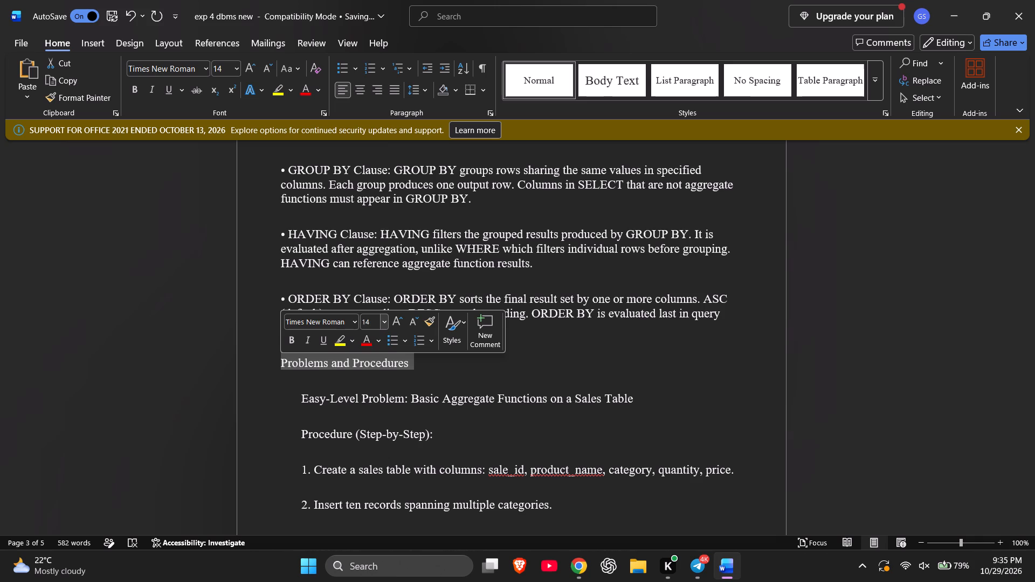
click(381, 319)
click(373, 158)
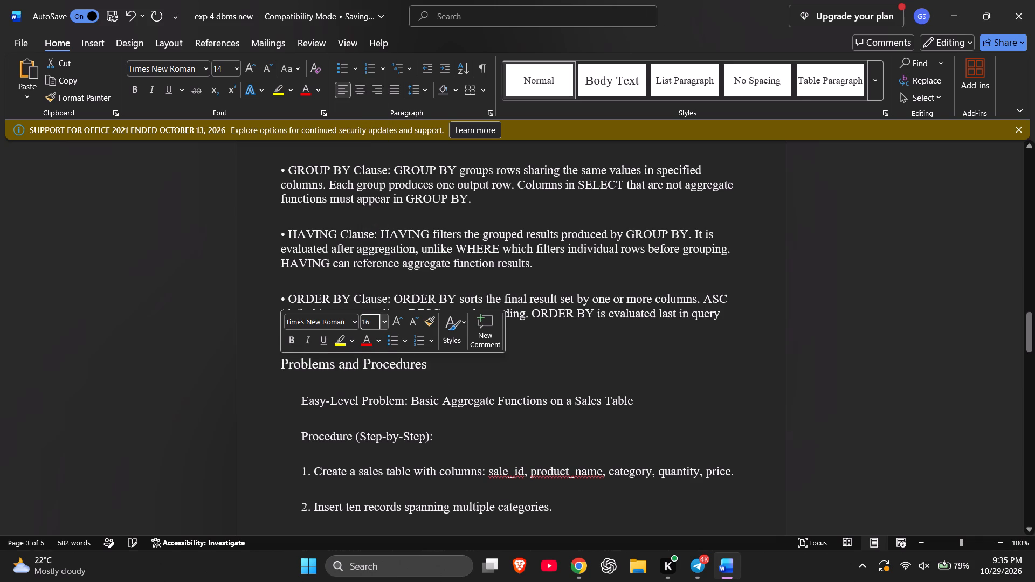
click(325, 335)
click(418, 375)
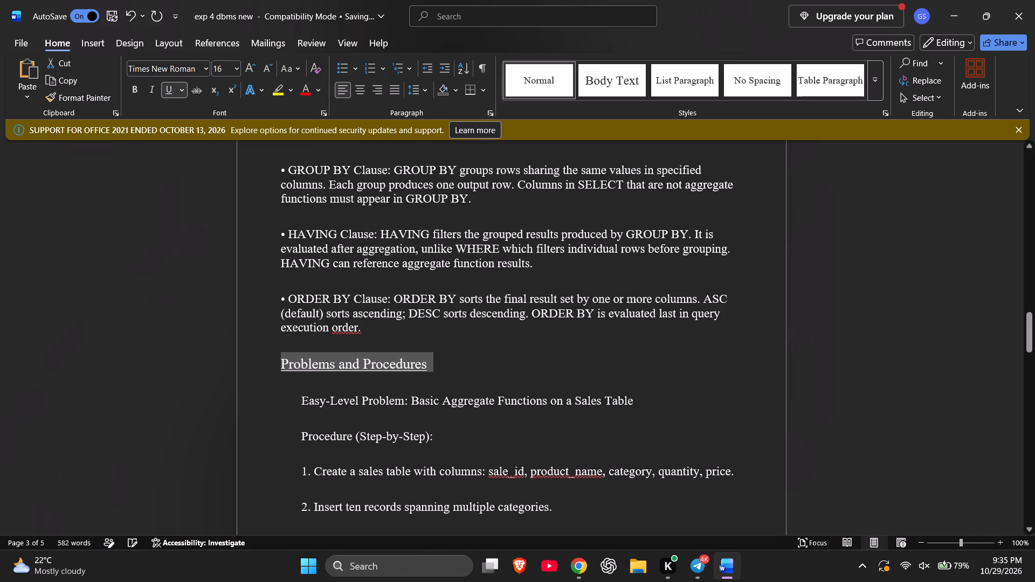
Delete the old SQL CODE section, from its heading through SELECT * FROM Employee; just above Learning Outcomes.
scroll(418, 375, down, 2)
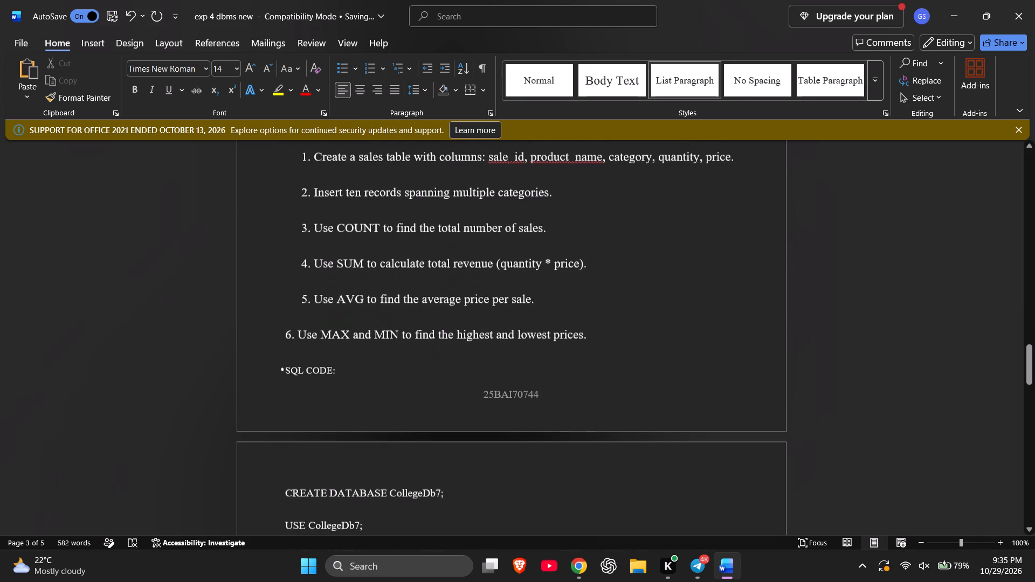
scroll(418, 375, down, 1)
scroll(369, 382, down, 1)
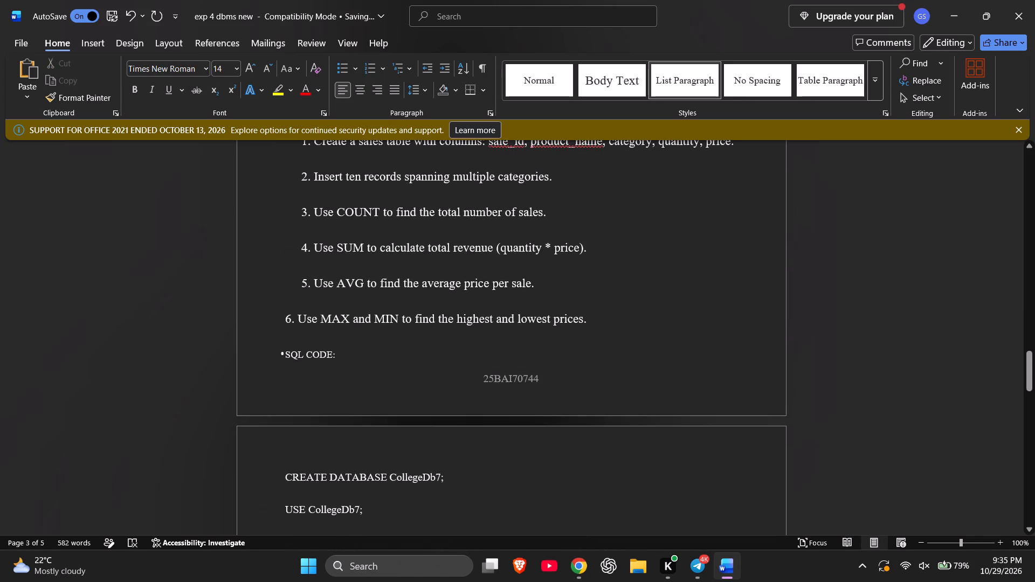
scroll(369, 382, down, 1)
click(329, 238)
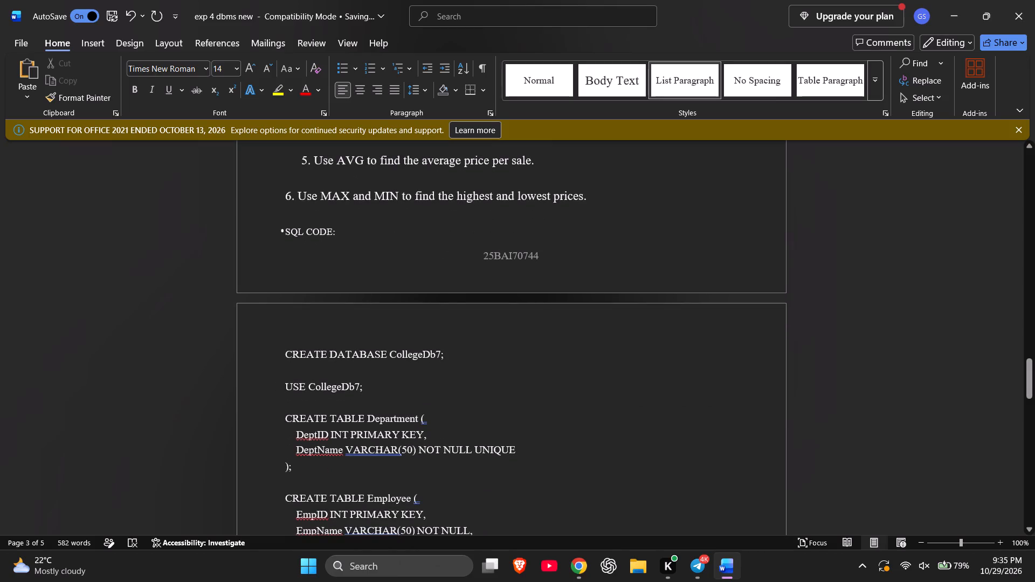
scroll(377, 371, down, 2)
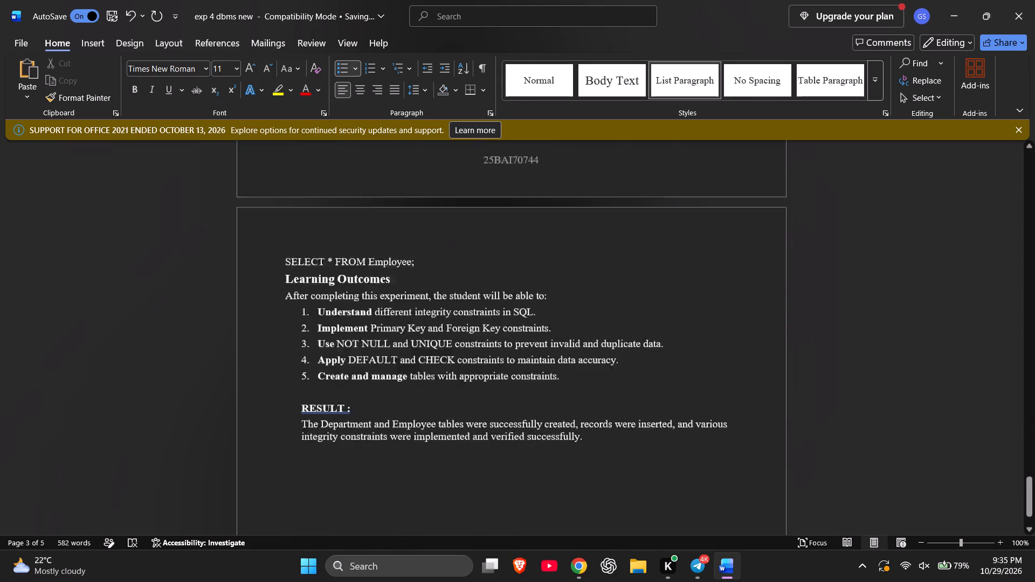
scroll(377, 371, down, 2)
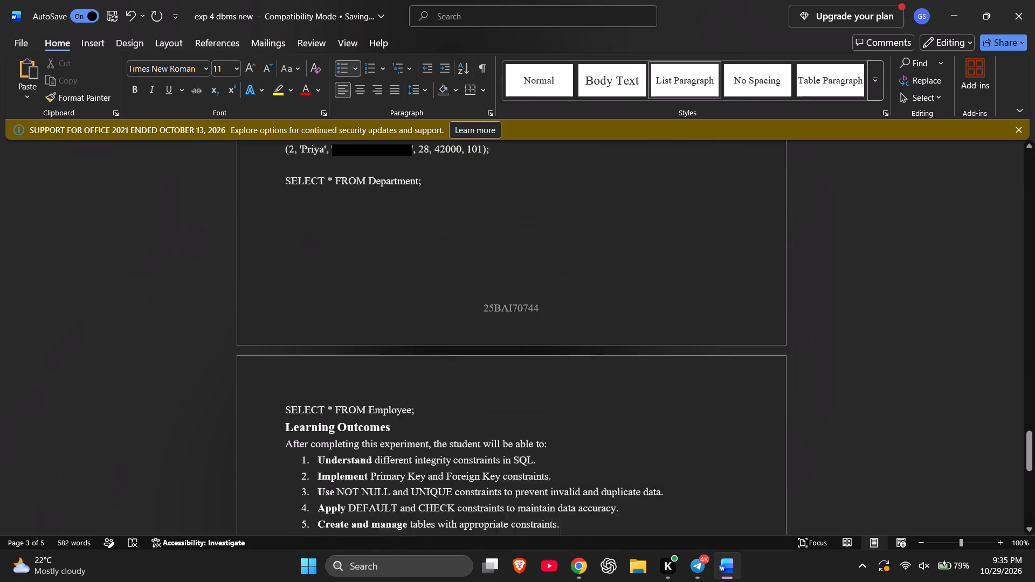
scroll(377, 371, down, 1)
click(412, 371)
drag(415, 371, 285, 119)
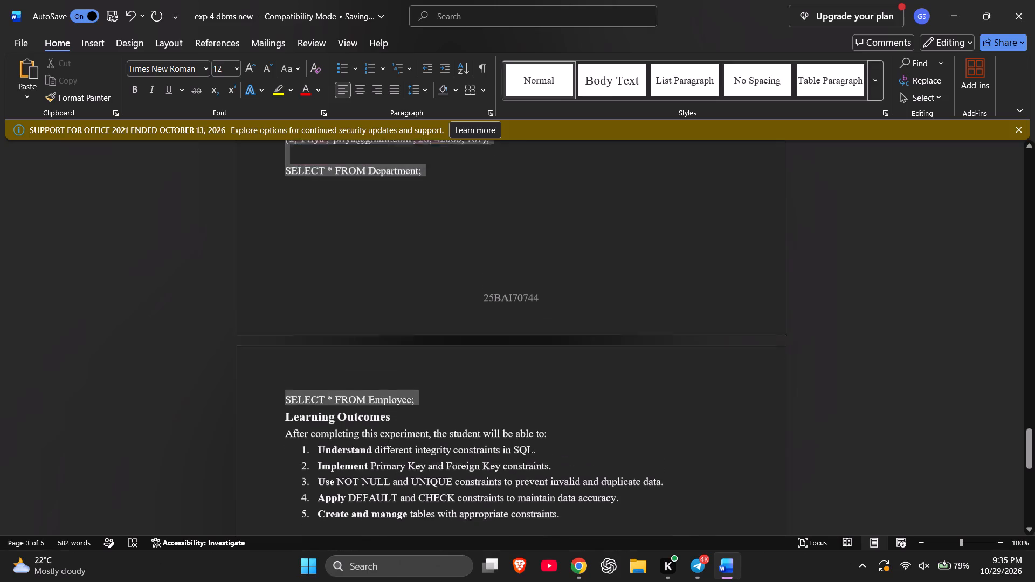
drag(285, 119, 276, 200)
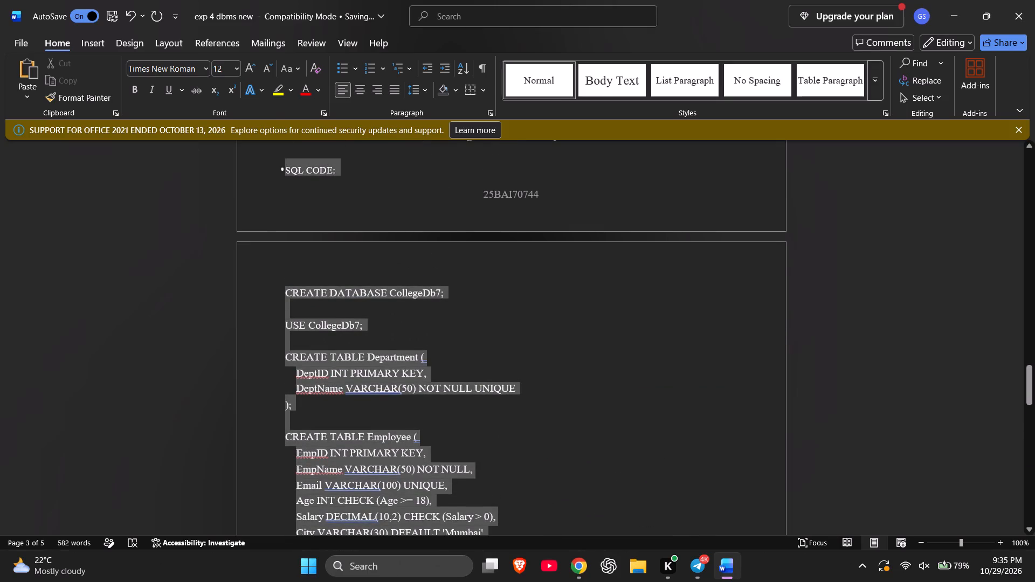
drag(276, 200, 279, 170)
key(BackSpace)
Insert blank lines between procedure step 6 and the Learning Outcomes heading.
scroll(279, 170, up, 1)
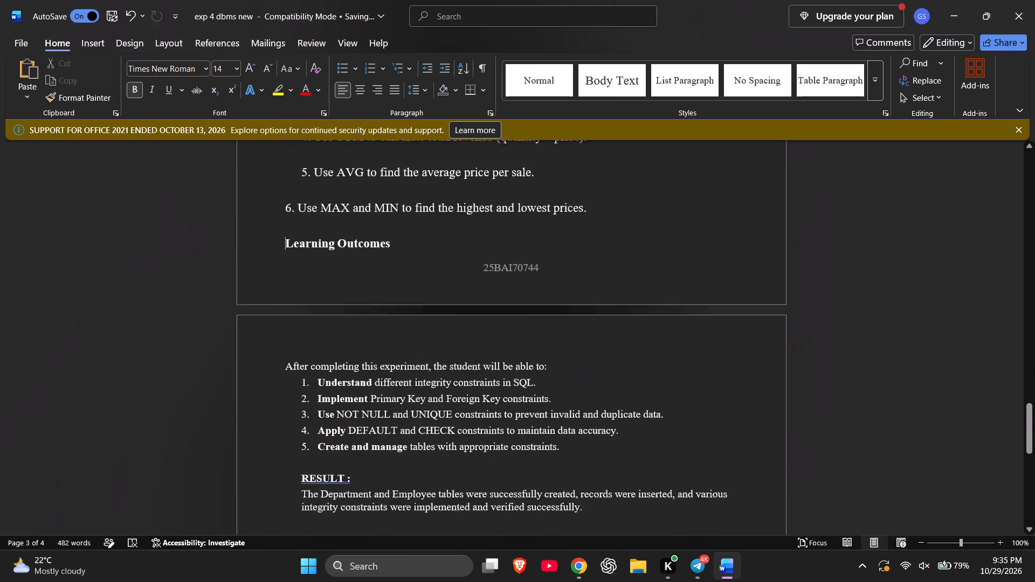
scroll(279, 170, up, 1)
click(596, 259)
key(Return)
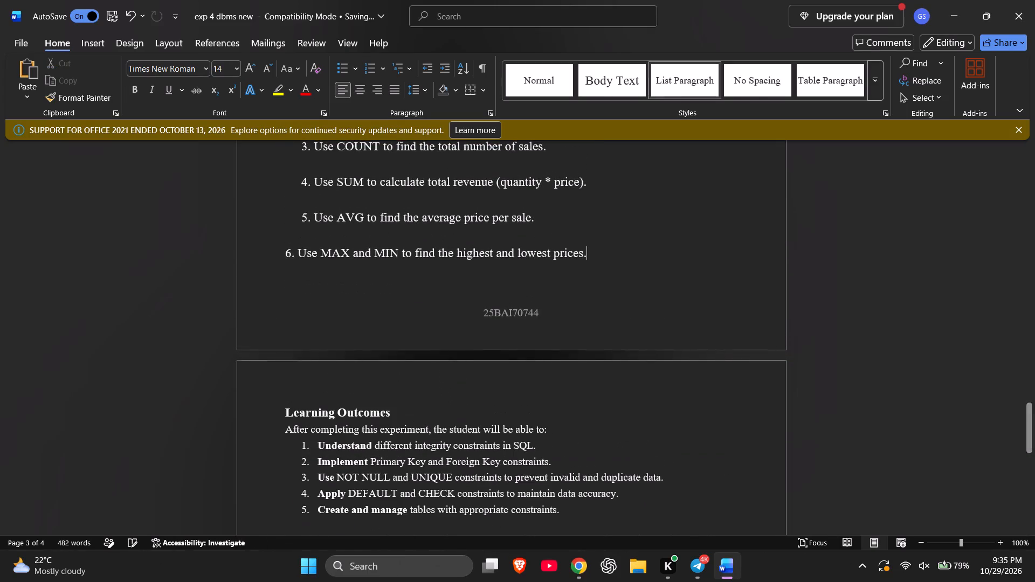
click(398, 373)
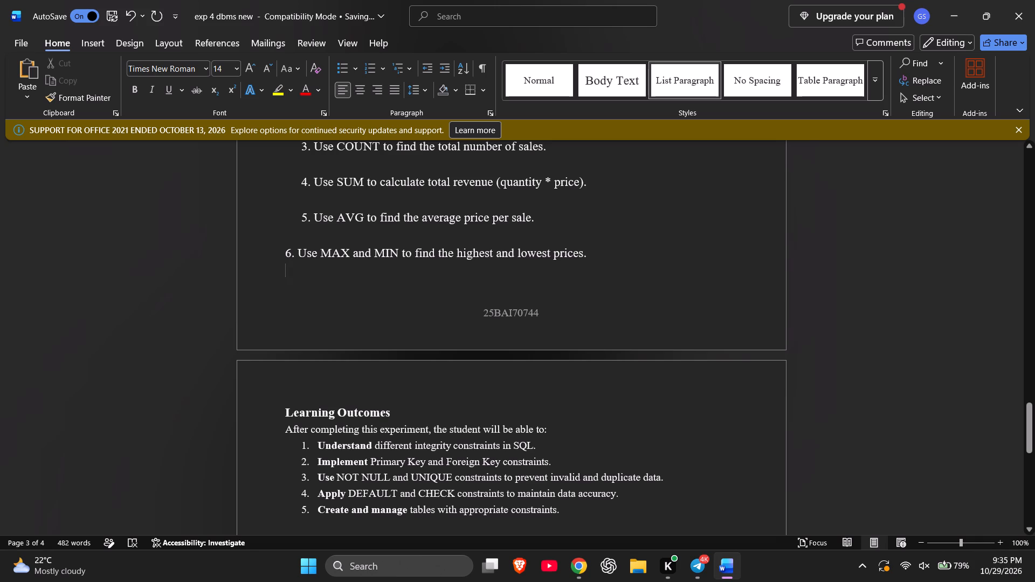
click(284, 411)
key(Return)
click(289, 411)
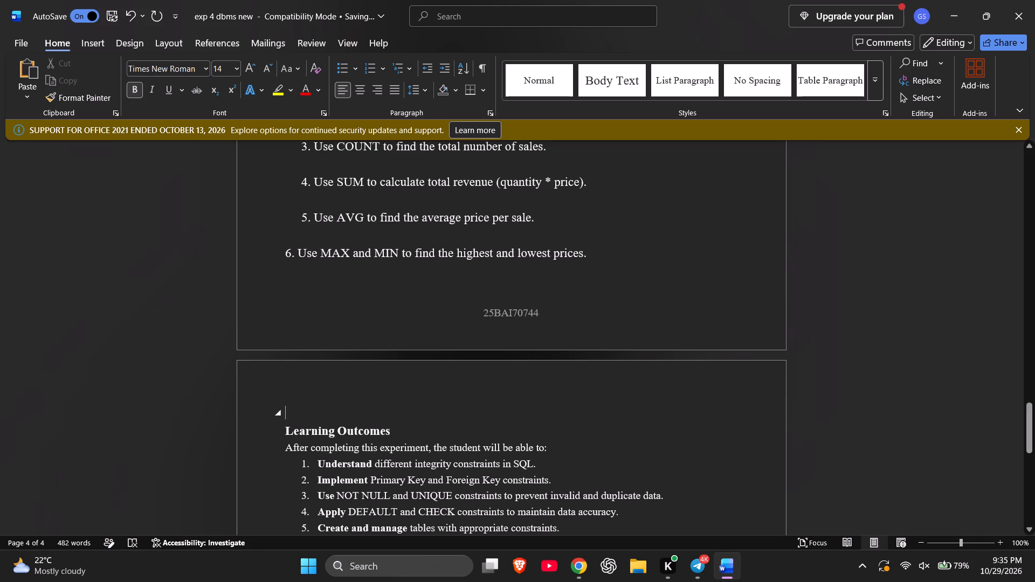
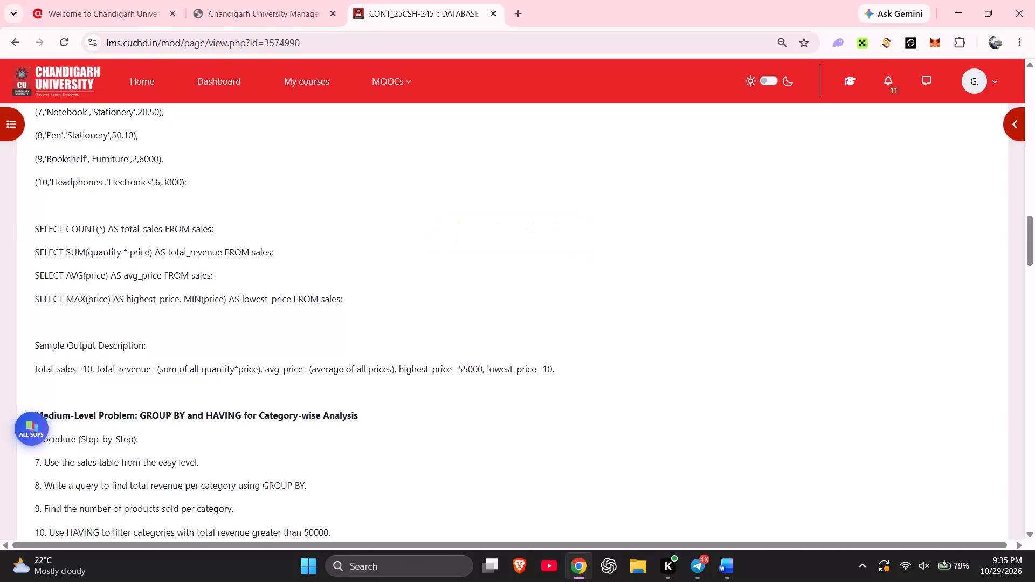
Examine the procedures and SQL code for the easy-level and medium-level problems on the LMS page.
scroll(427, 322, down, 1)
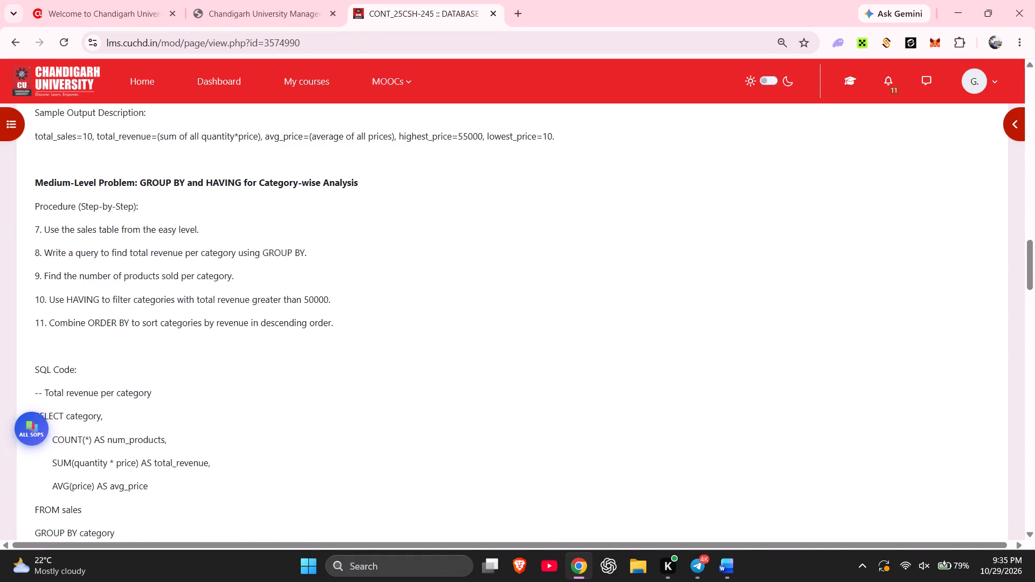
scroll(427, 322, down, 3)
scroll(427, 322, up, 2)
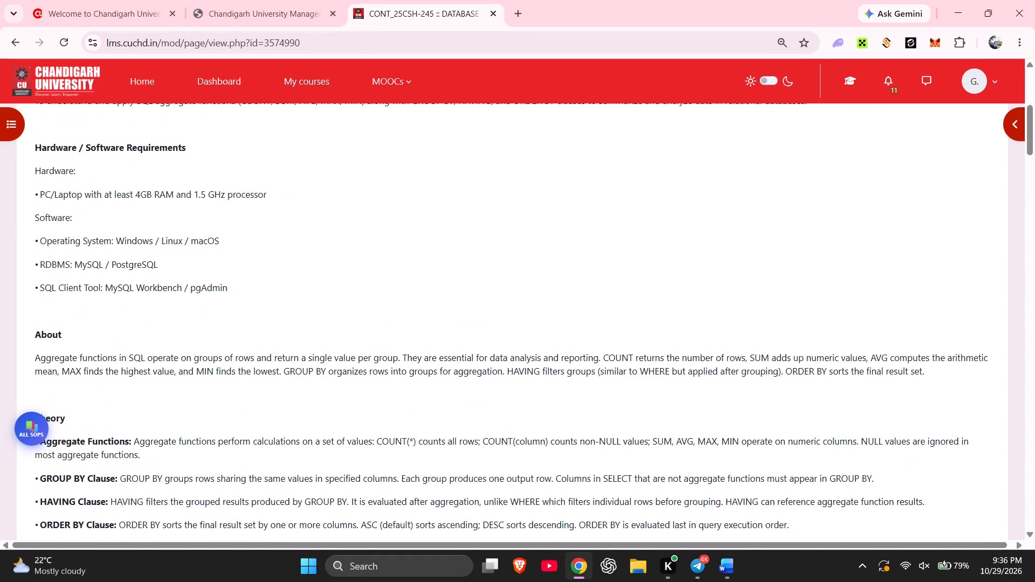
scroll(427, 322, down, 1)
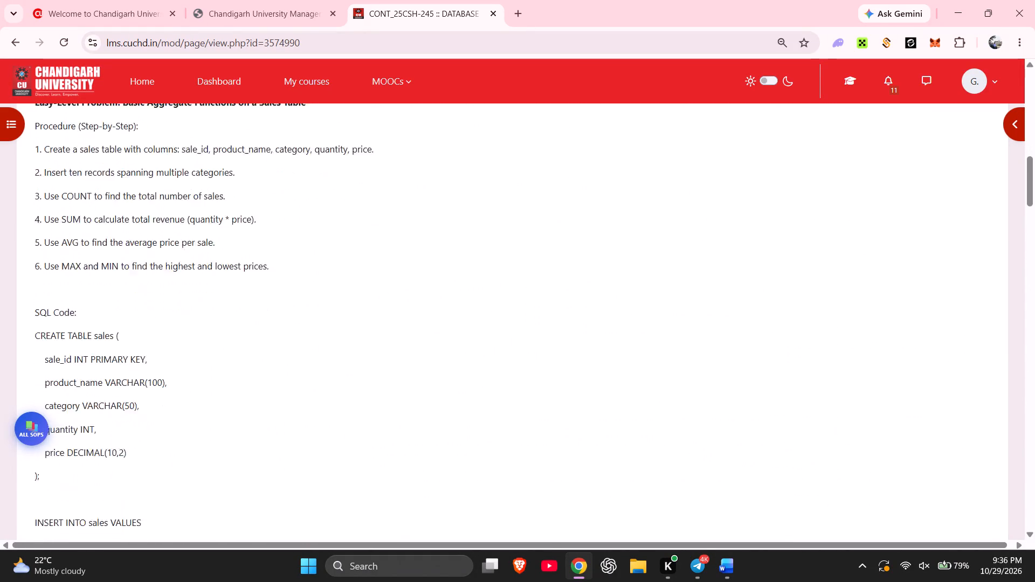
scroll(427, 322, down, 1)
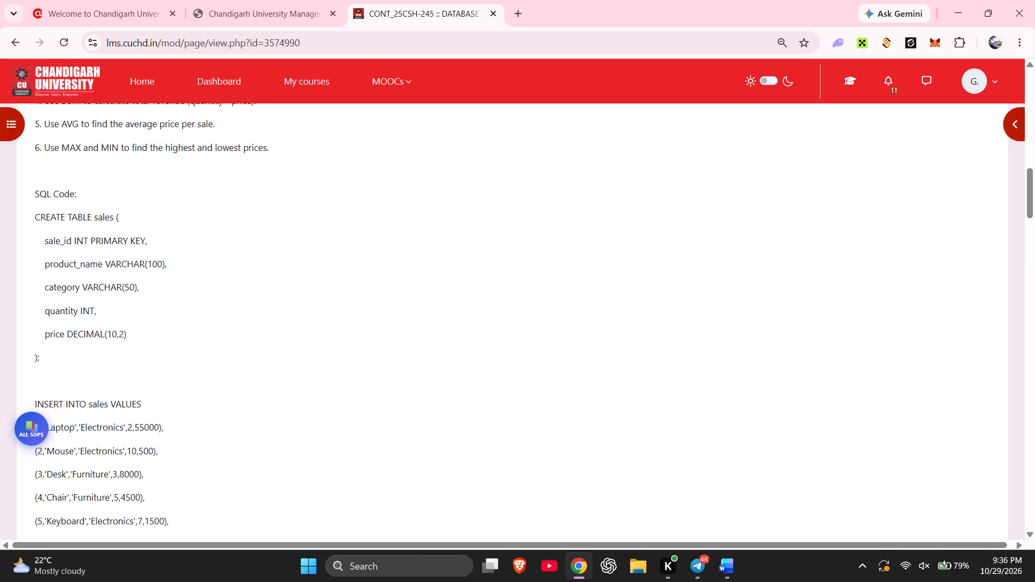
Browse the Screenshots folder in File Explorer for the MySQL output image showing the COUNT, AVG and SUM queries.
click(647, 567)
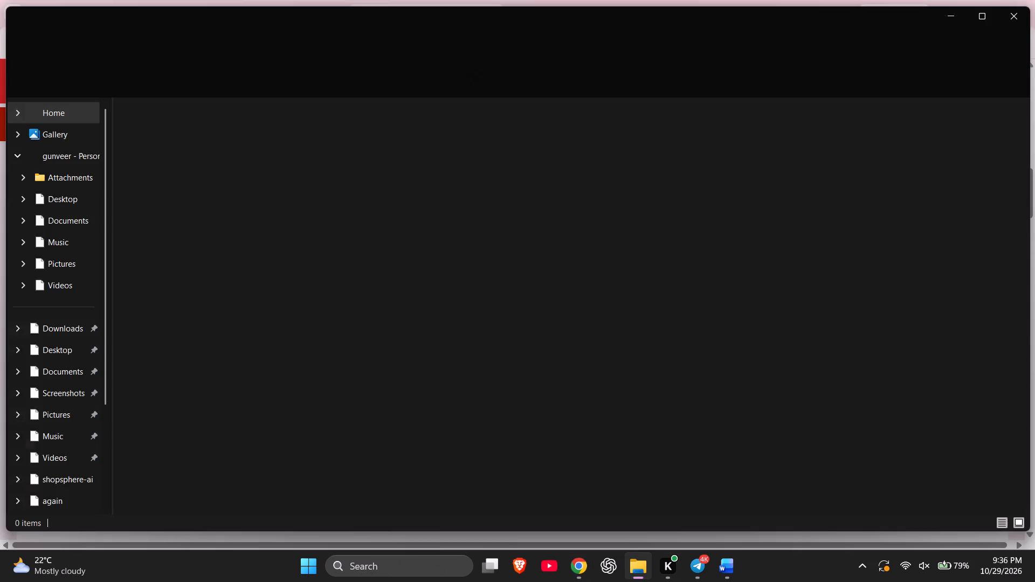
click(54, 386)
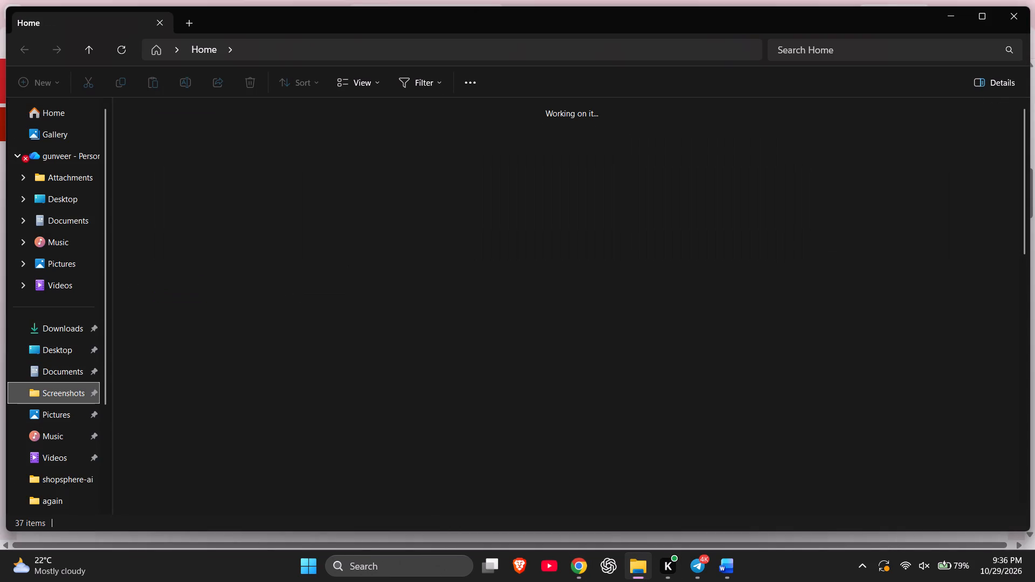
scroll(409, 334, down, 15)
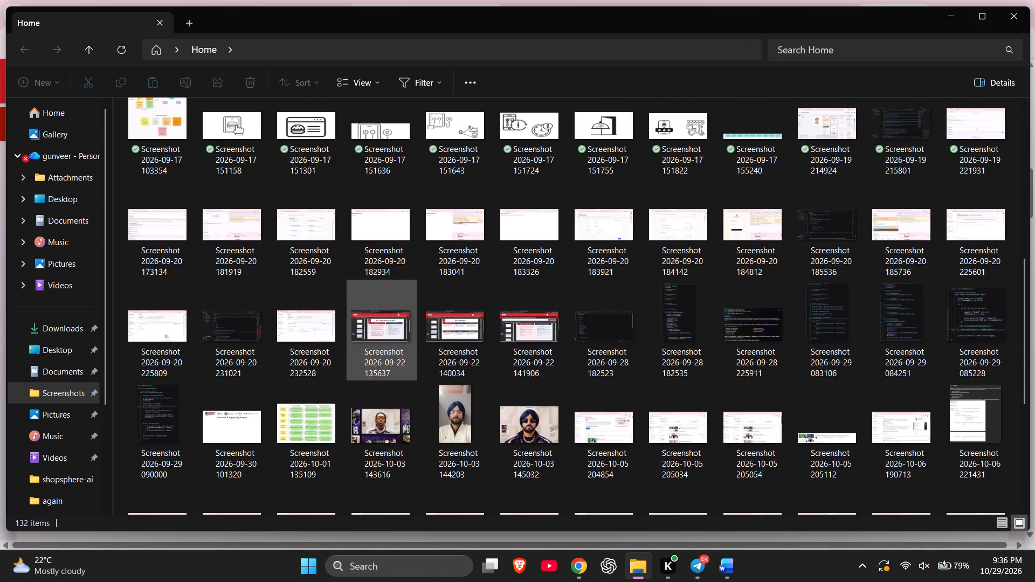
scroll(409, 334, down, 3)
scroll(703, 412, down, 5)
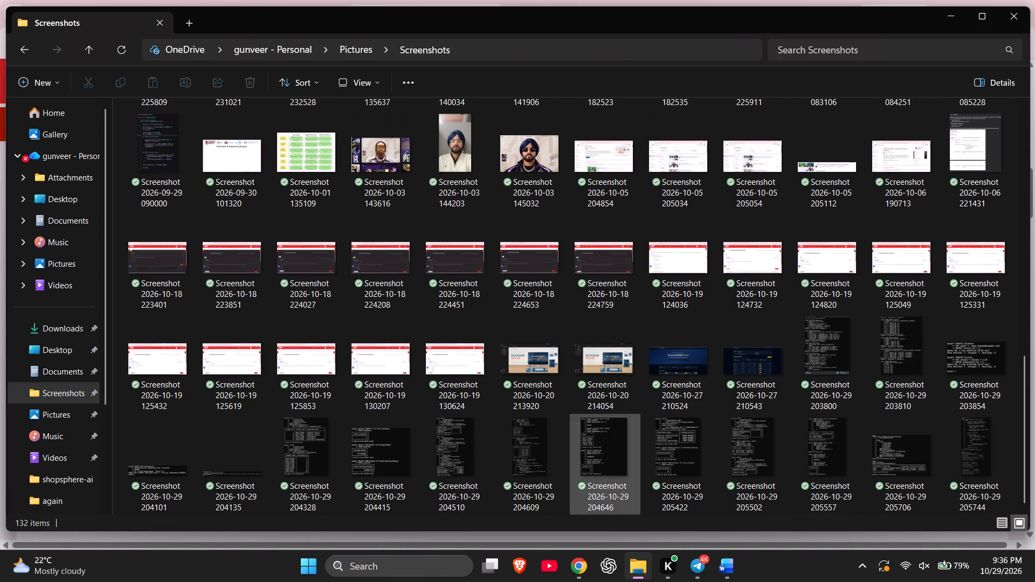
double_click(335, 441)
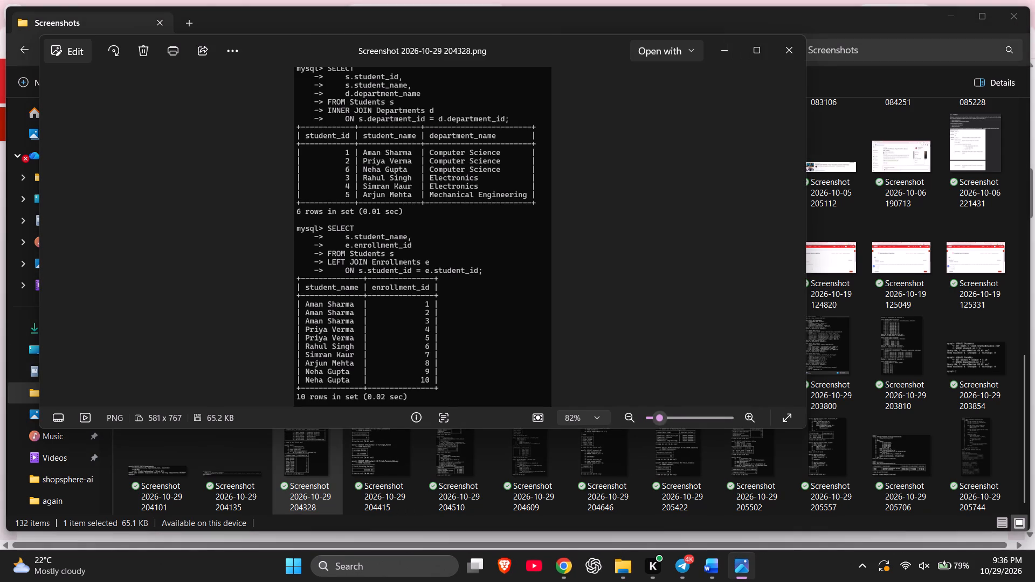
key(Right)
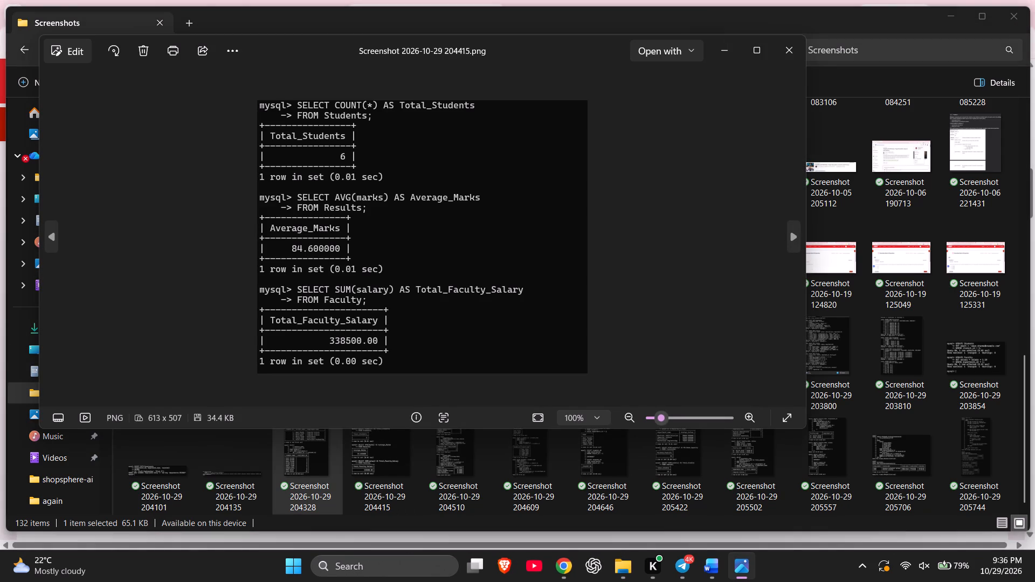
scroll(418, 325, down, 1)
scroll(423, 250, down, 1)
click(405, 234)
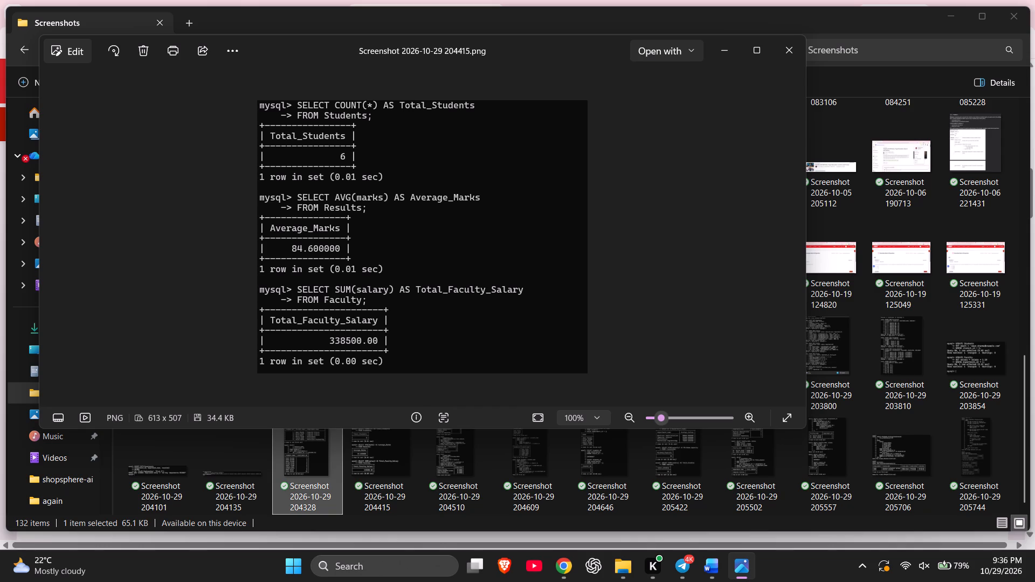
click(324, 464)
double_click(364, 462)
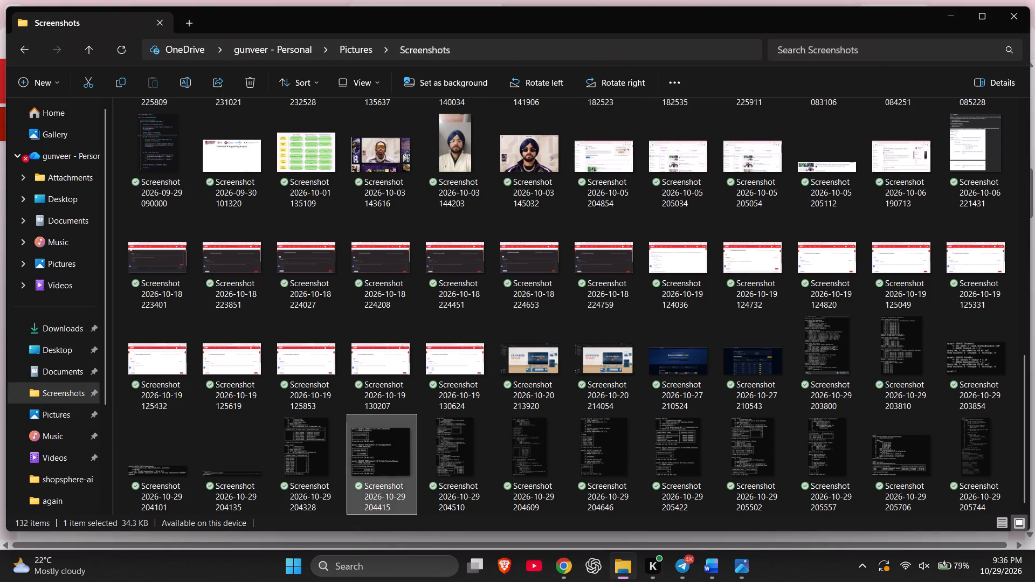
click(364, 462)
key(ctrl+c)
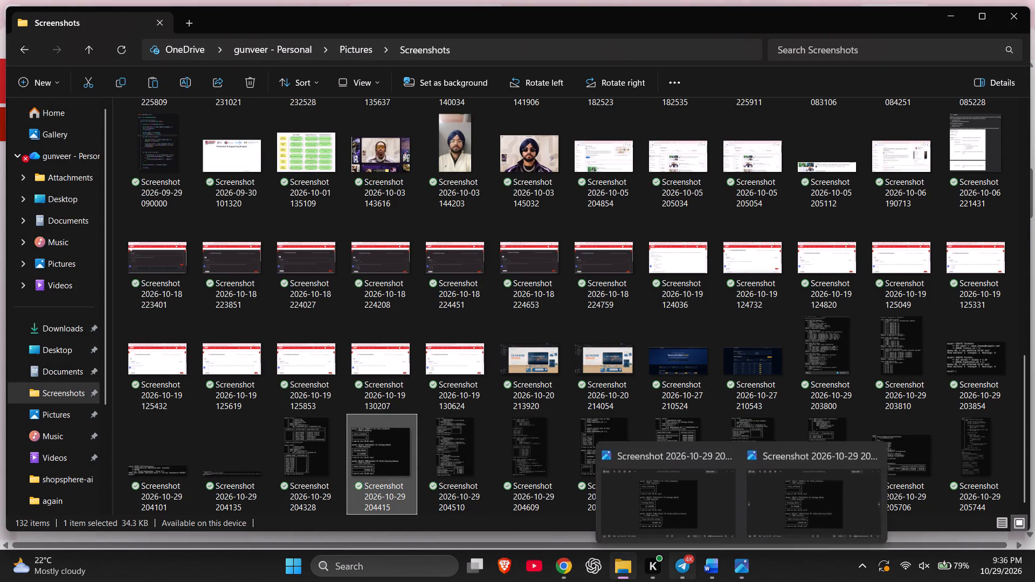
click(710, 570)
click(486, 394)
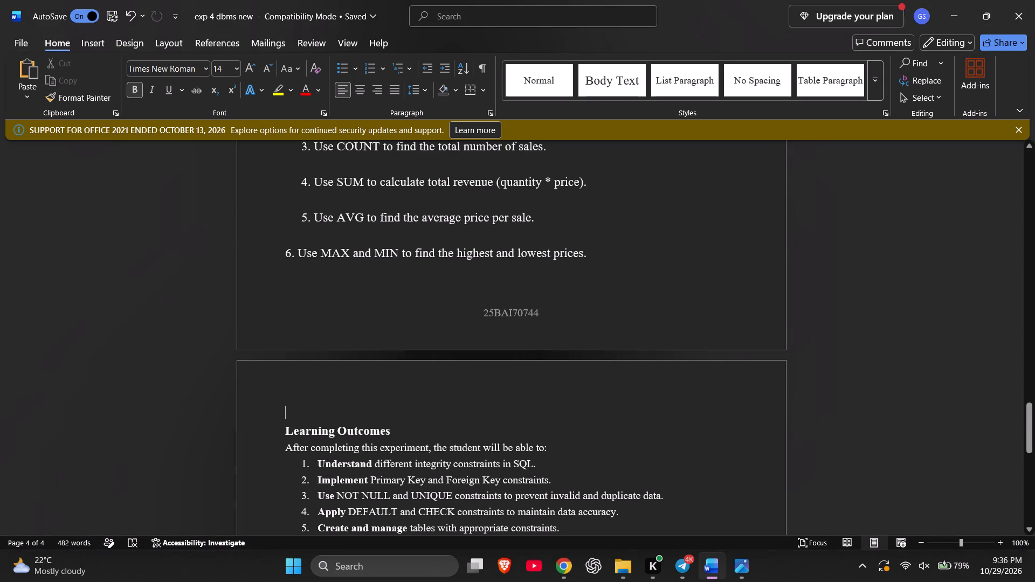
key(ctrl+v)
scroll(486, 394, down, 8)
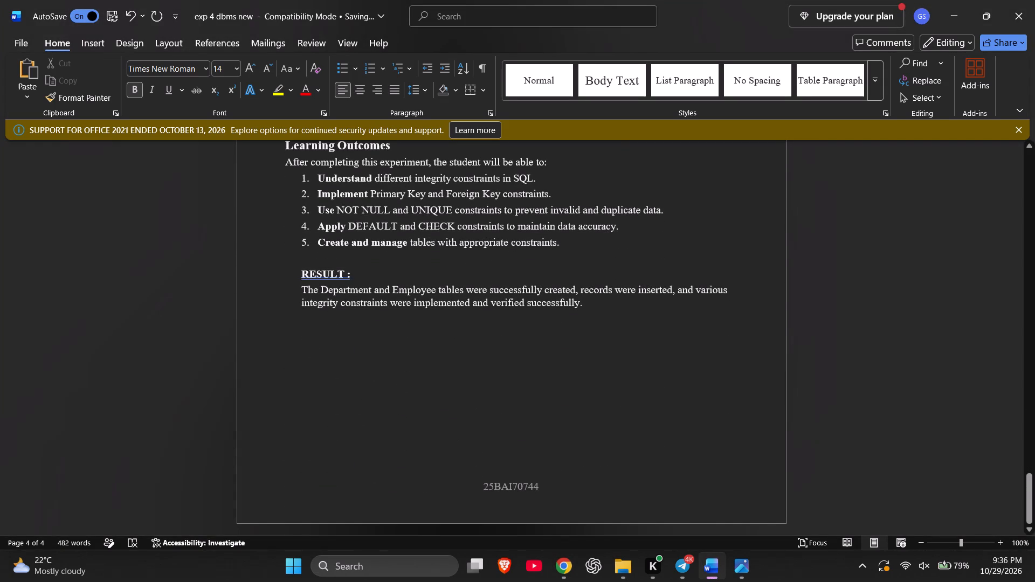
scroll(486, 394, up, 1)
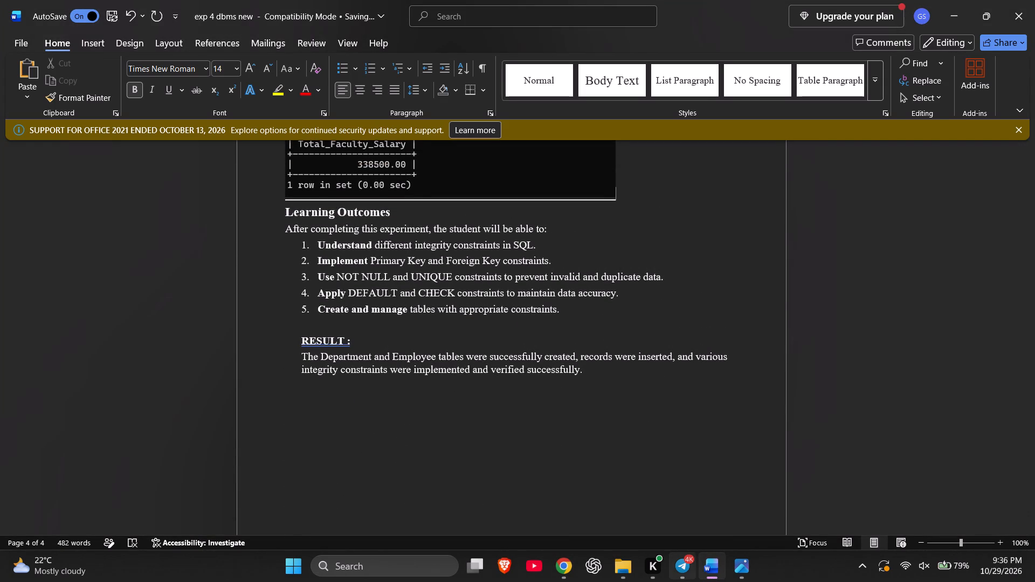
Replace the five old Learning Outcomes items in Word with the text under Learning Objectives on the LMS page in Chrome.
click(577, 573)
scroll(472, 400, down, 2)
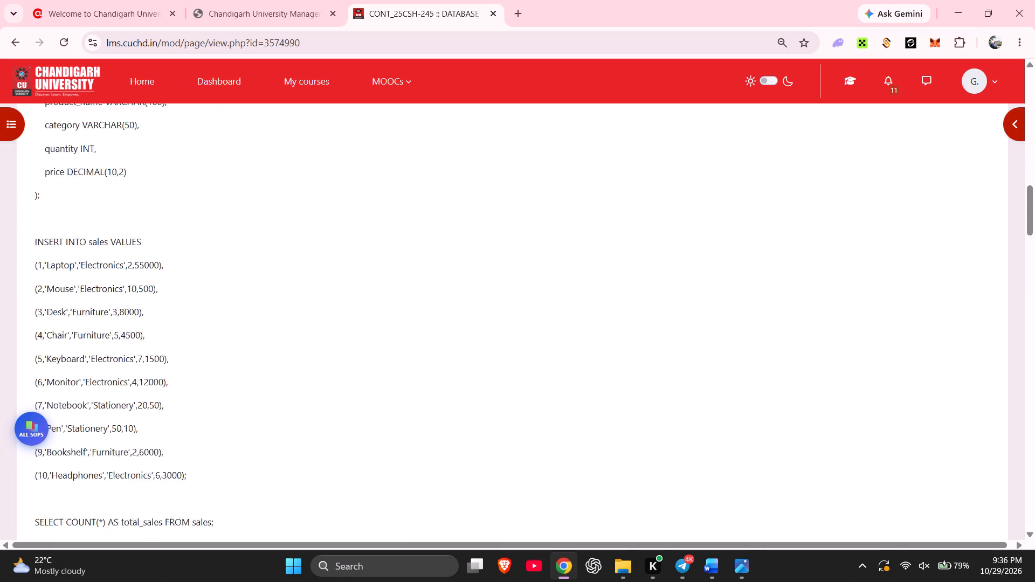
scroll(472, 400, down, 13)
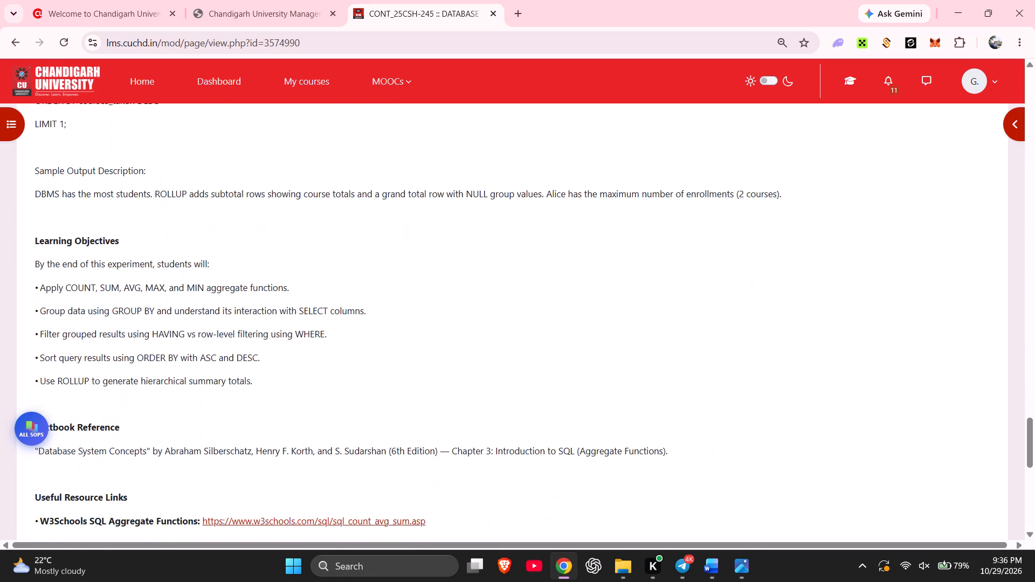
scroll(472, 400, down, 1)
drag(259, 373, 35, 254)
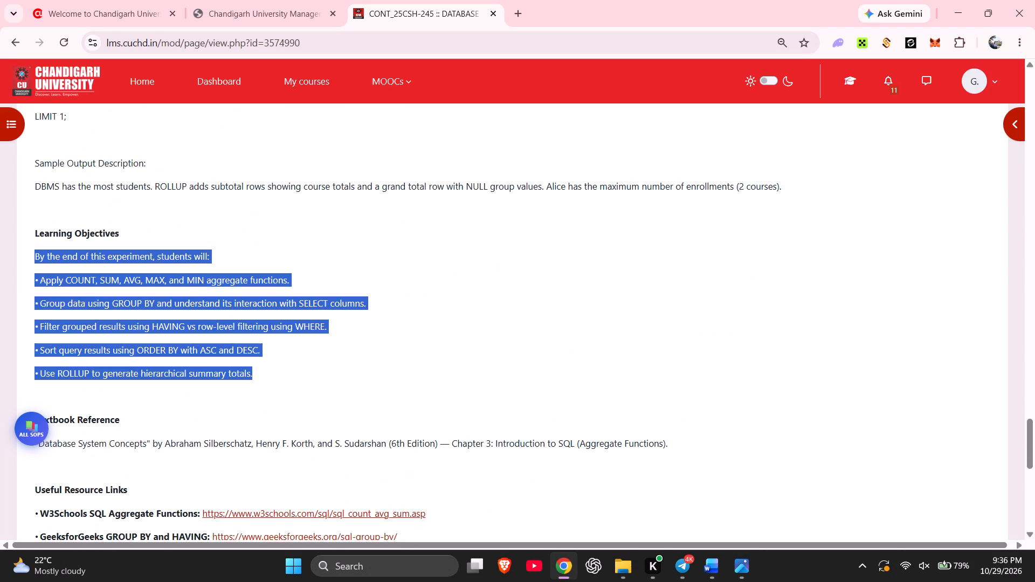
drag(35, 254, 27, 252)
key(ctrl+c)
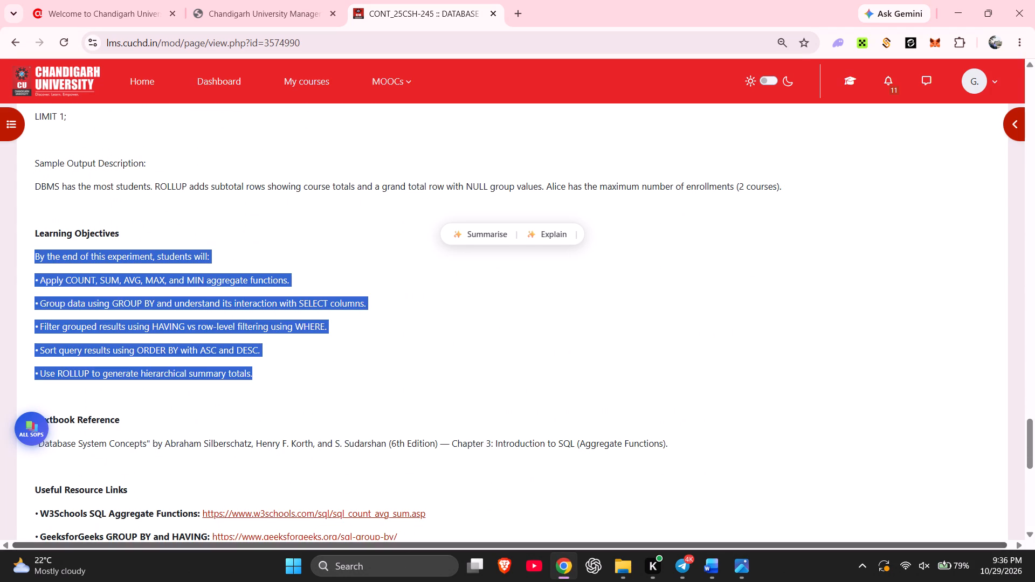
click(704, 571)
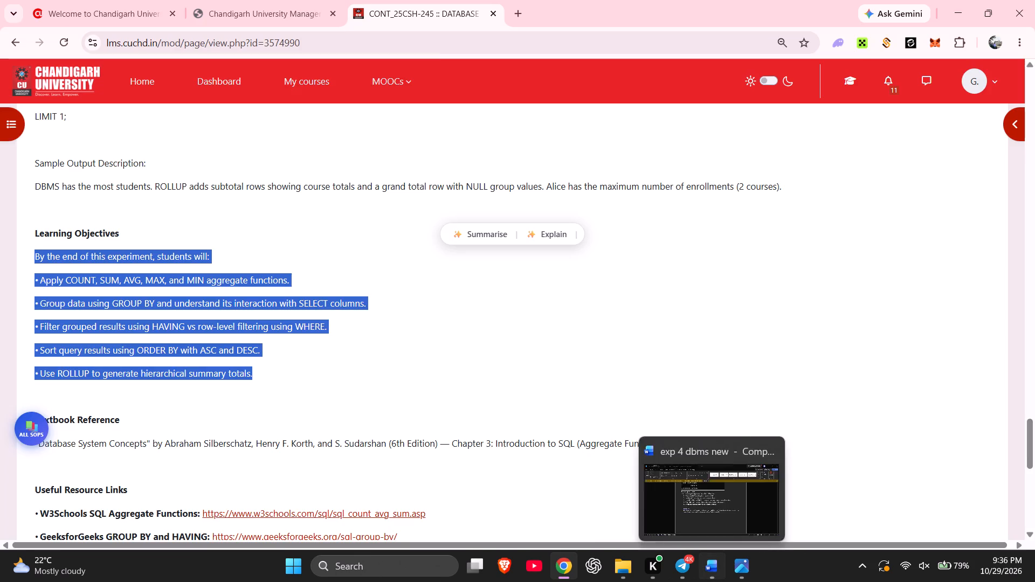
drag(561, 310, 363, 258)
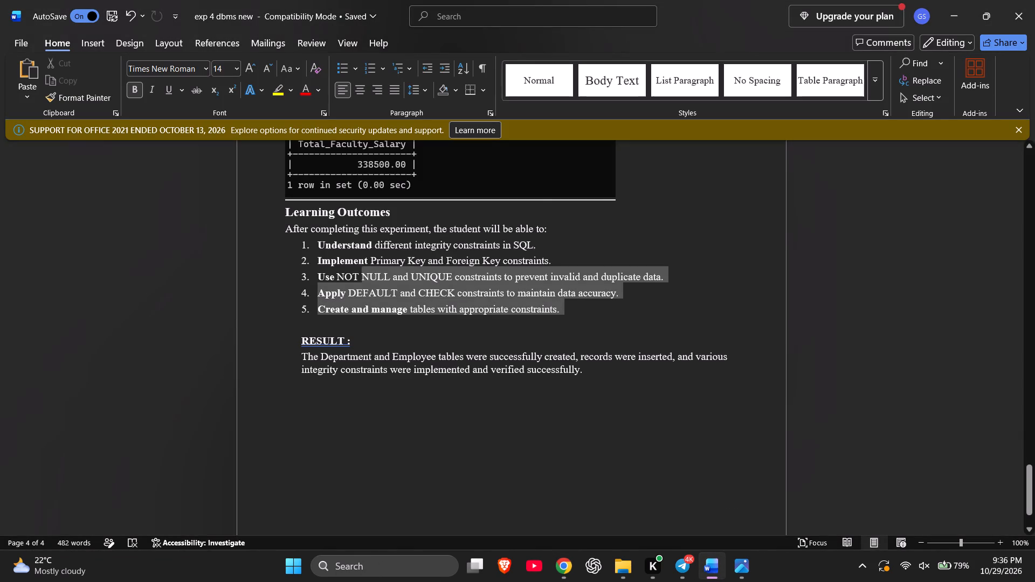
drag(363, 258, 319, 238)
key(BackSpace)
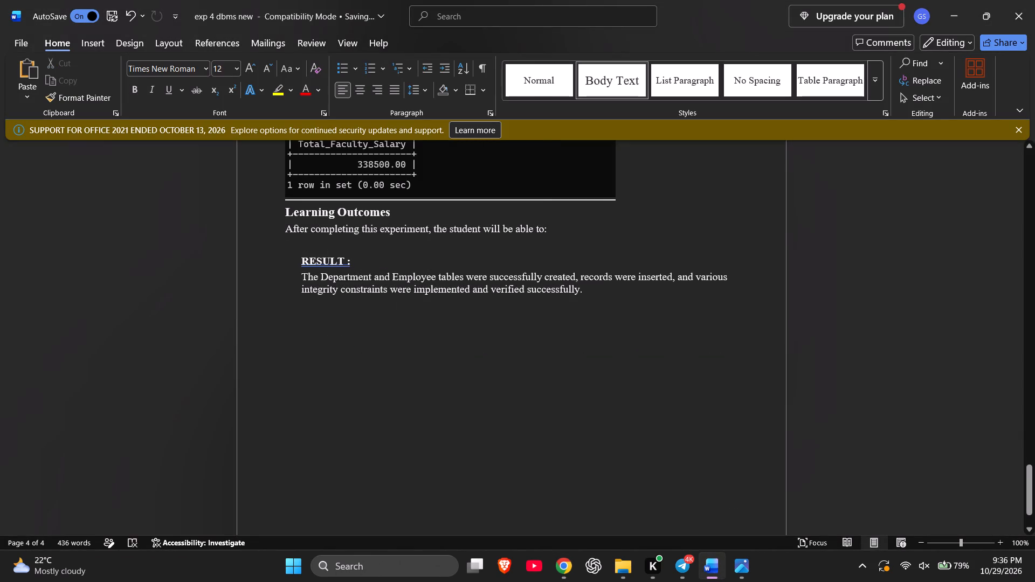
key(ctrl+v)
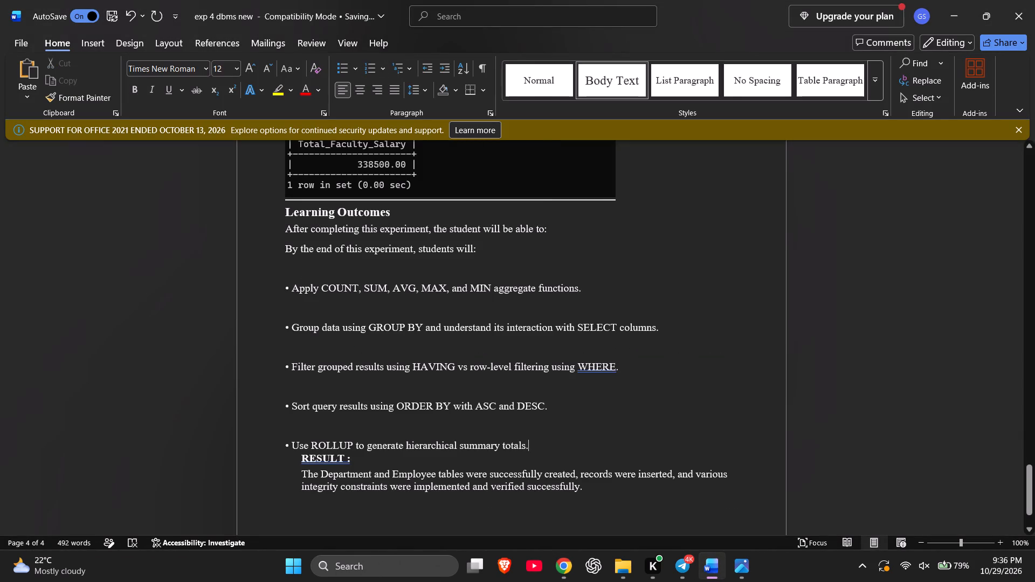
Convert the pasted objectives, from Apply COUNT to Use ROLLUP, into a numbered list.
drag(536, 446, 257, 281)
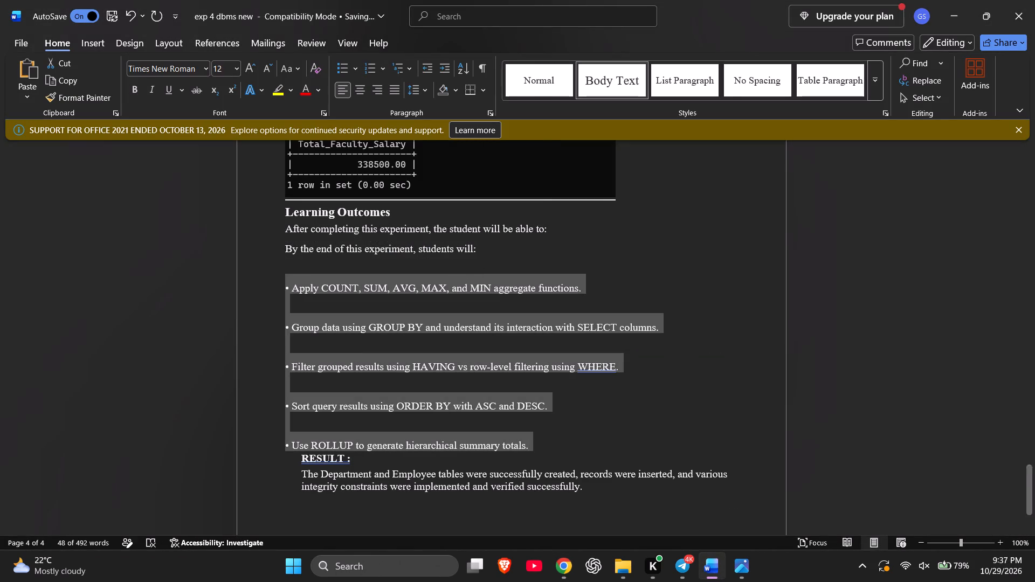
click(363, 71)
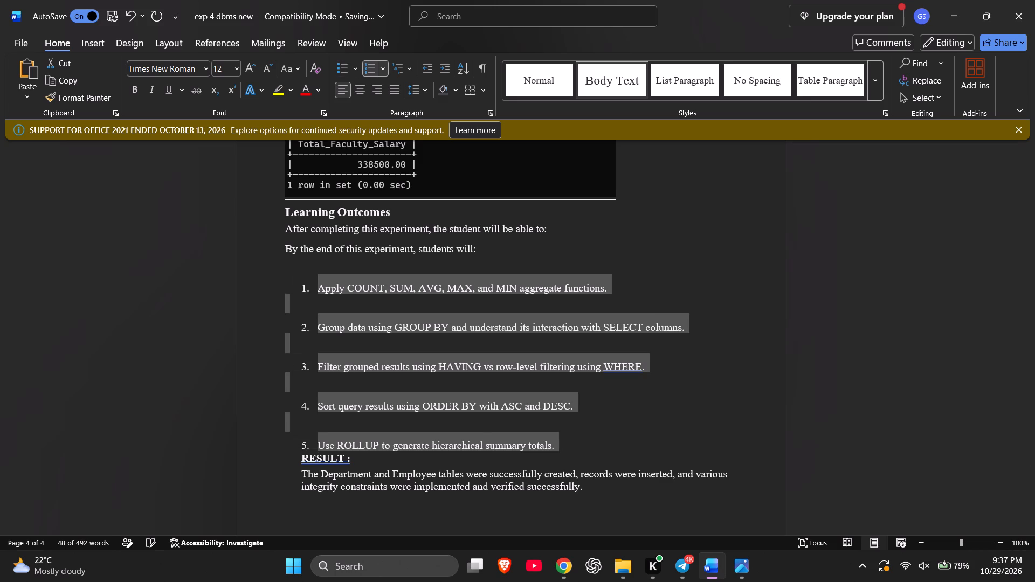
Delete both introductory sentences and the blank line between the Learning Outcomes heading and the first numbered item.
drag(488, 251, 409, 245)
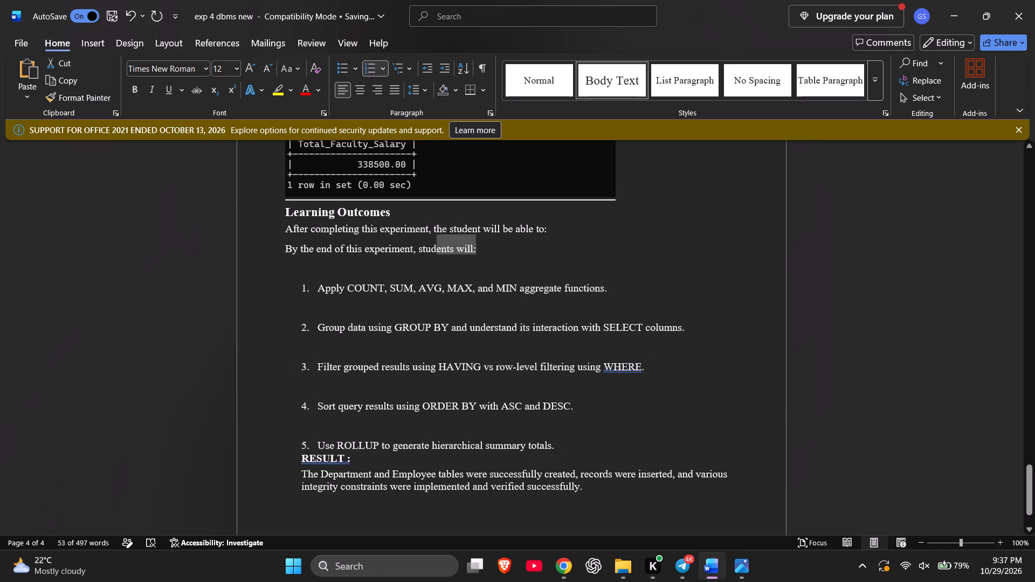
drag(409, 245, 285, 232)
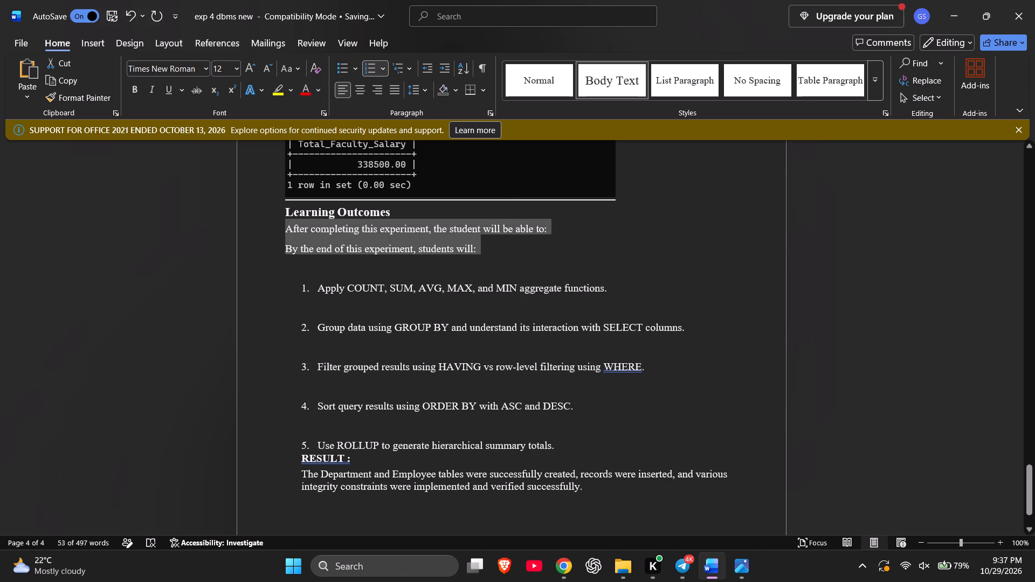
drag(285, 232, 284, 228)
key(BackSpace)
key(Down)
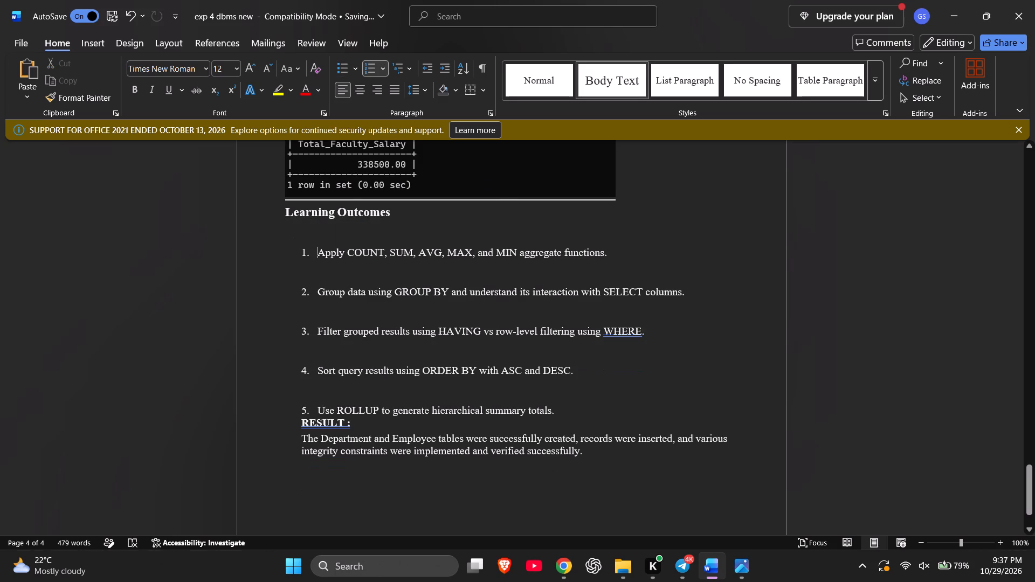
key(Left)
key(Left)
key(BackSpace)
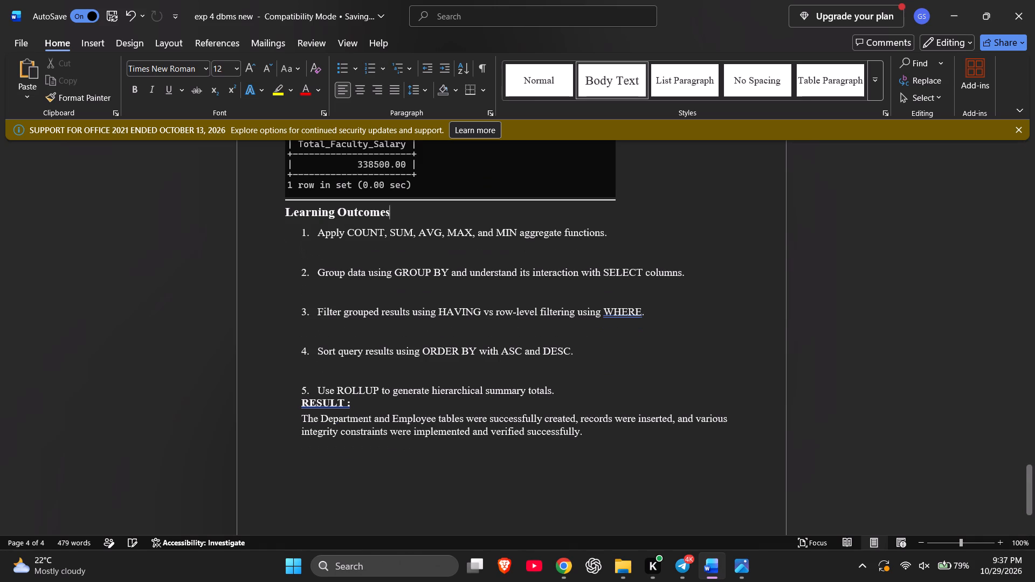
Insert an unnumbered blank line between the ROLLUP item and the RESULT heading.
click(562, 393)
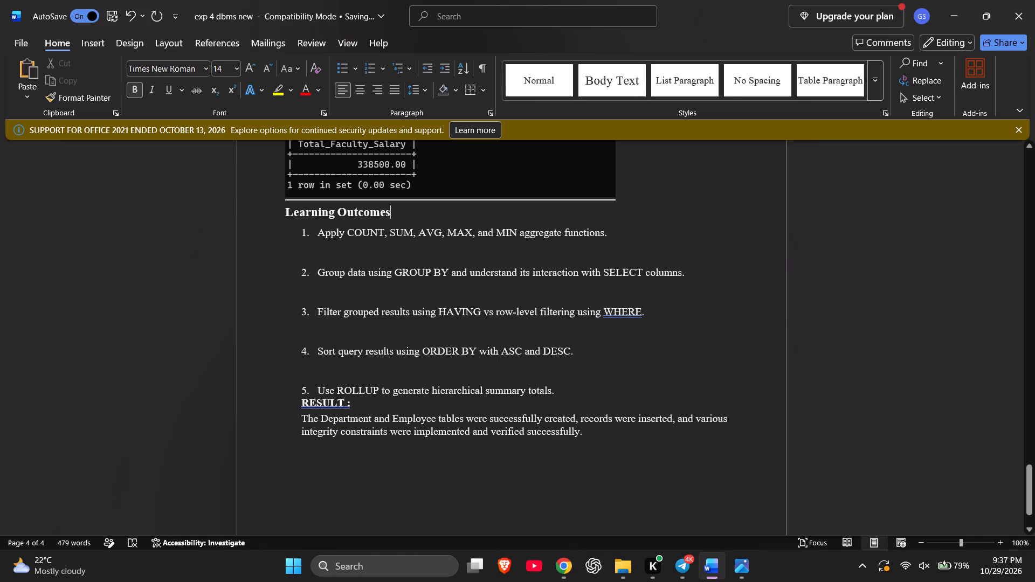
key(Return)
key(BackSpace)
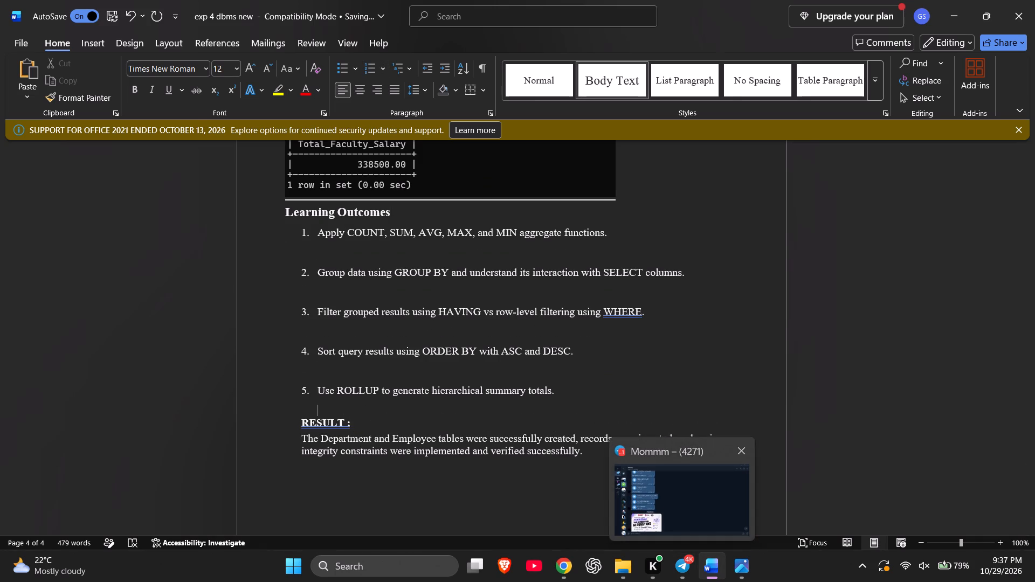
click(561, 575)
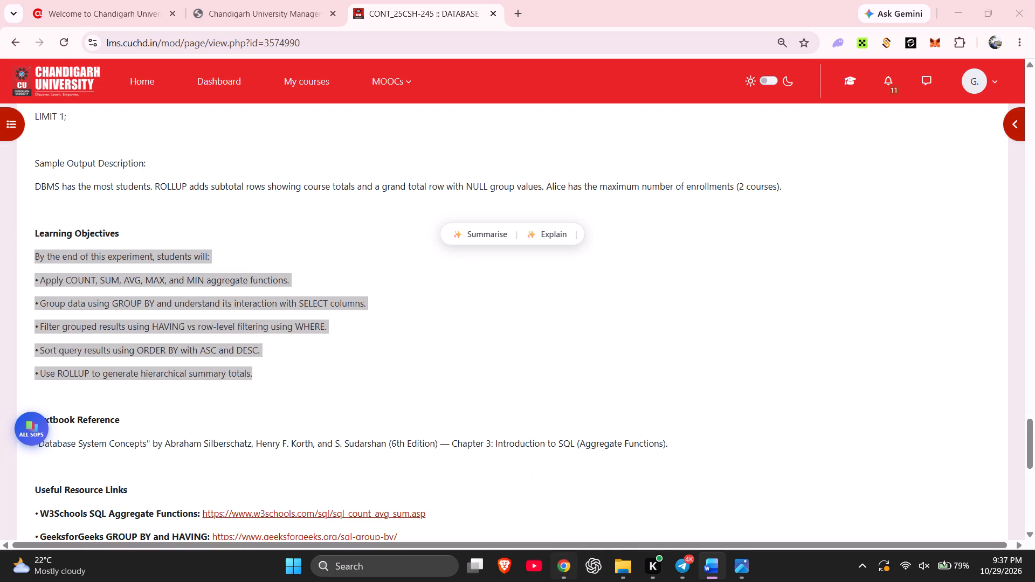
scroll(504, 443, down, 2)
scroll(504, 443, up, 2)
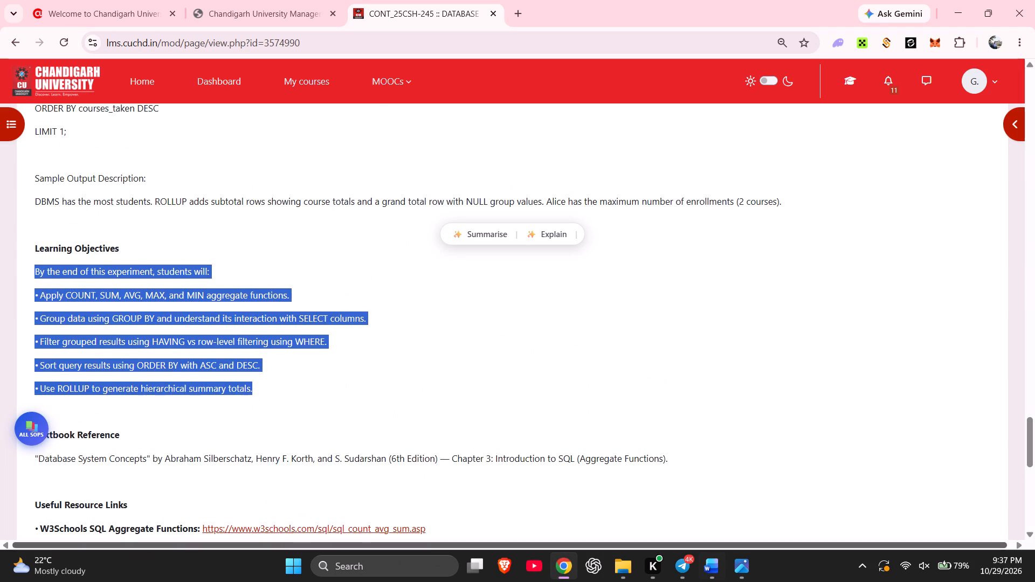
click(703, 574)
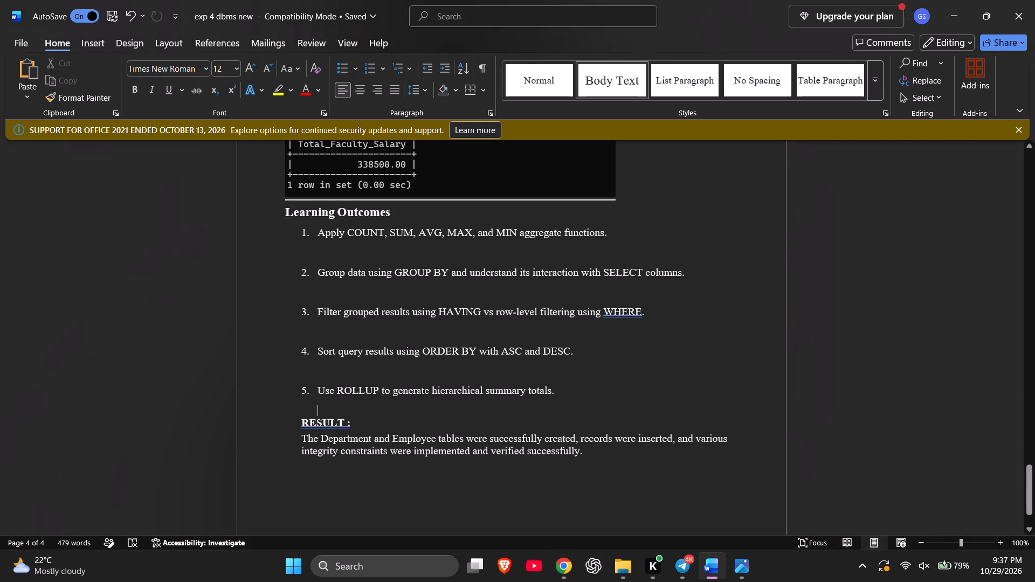
Change the Date of Submission on the cover page to 14 Oct 2026.
scroll(574, 444, up, 13)
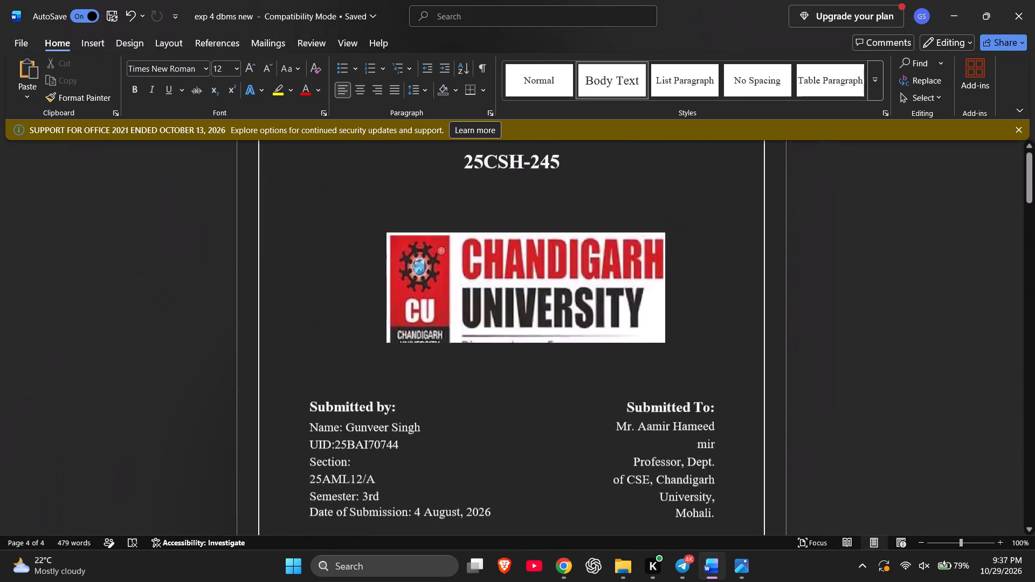
scroll(574, 444, down, 3)
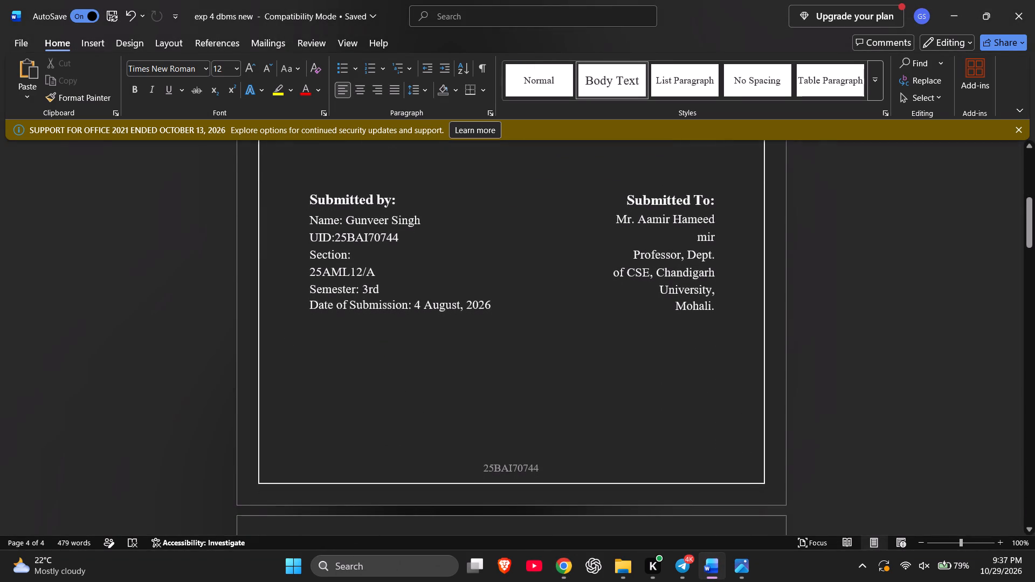
click(461, 305)
key(BackSpace)
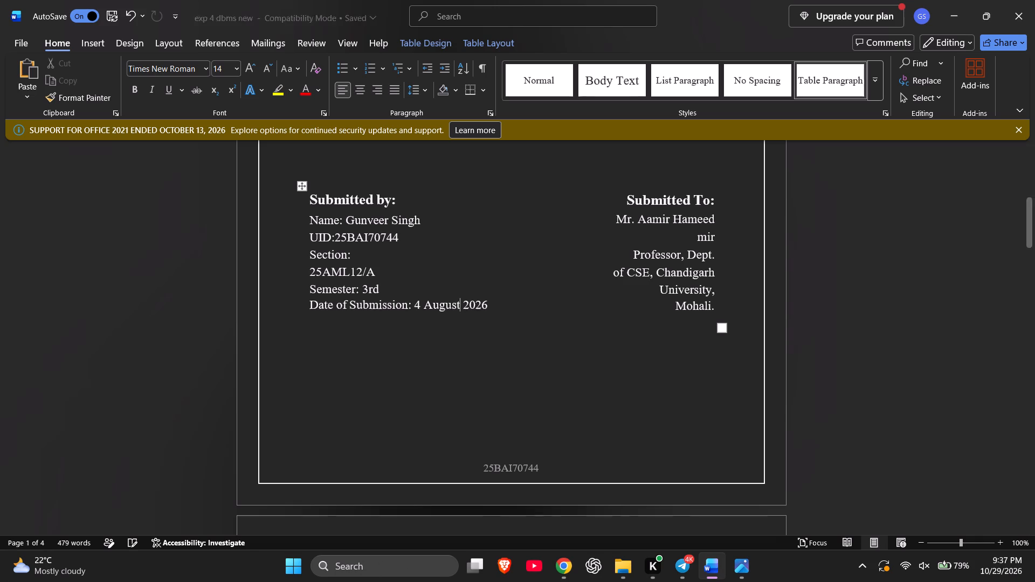
key(BackSpace)
key(BackSpace)
key(BackSpace)
key(BackSpace)
key(BackSpace)
key(BackSpace)
key(BackSpace)
key(space)
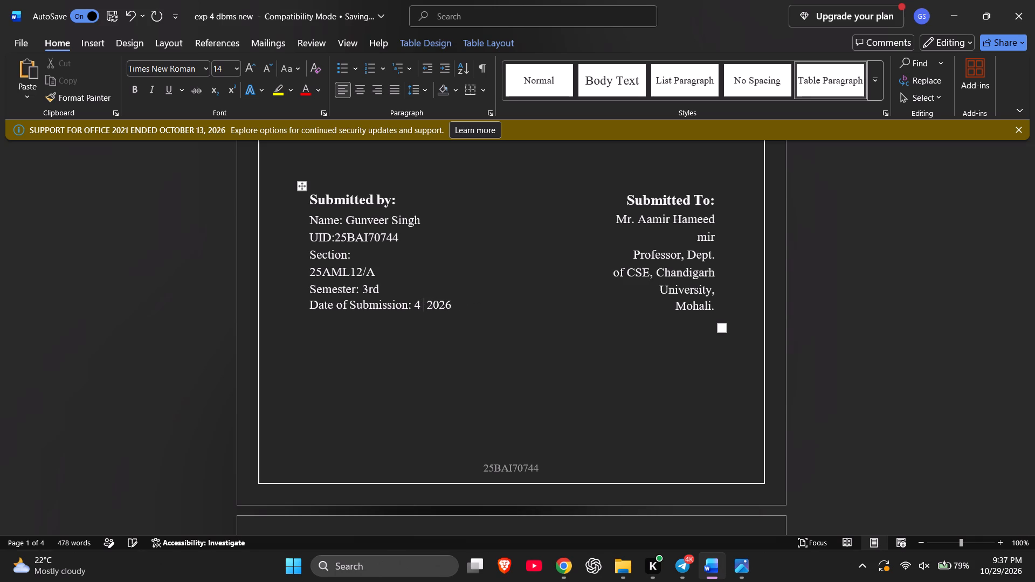
key(BackSpace)
key(BackSpace)
text(14 Octy)
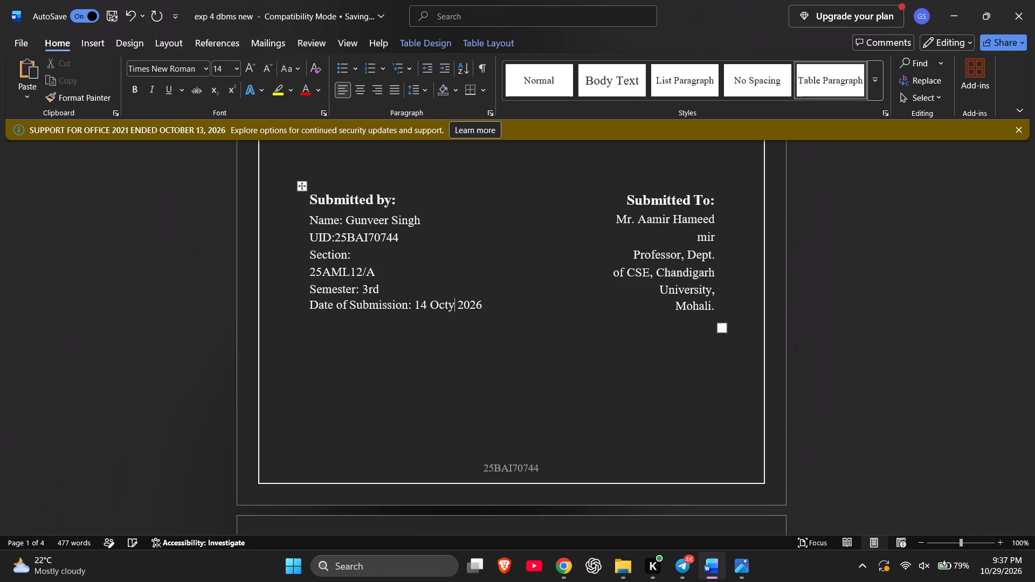
key(BackSpace)
key(BackSpace)
key(t)
Open the document's file name for editing.
scroll(461, 305, up, 1)
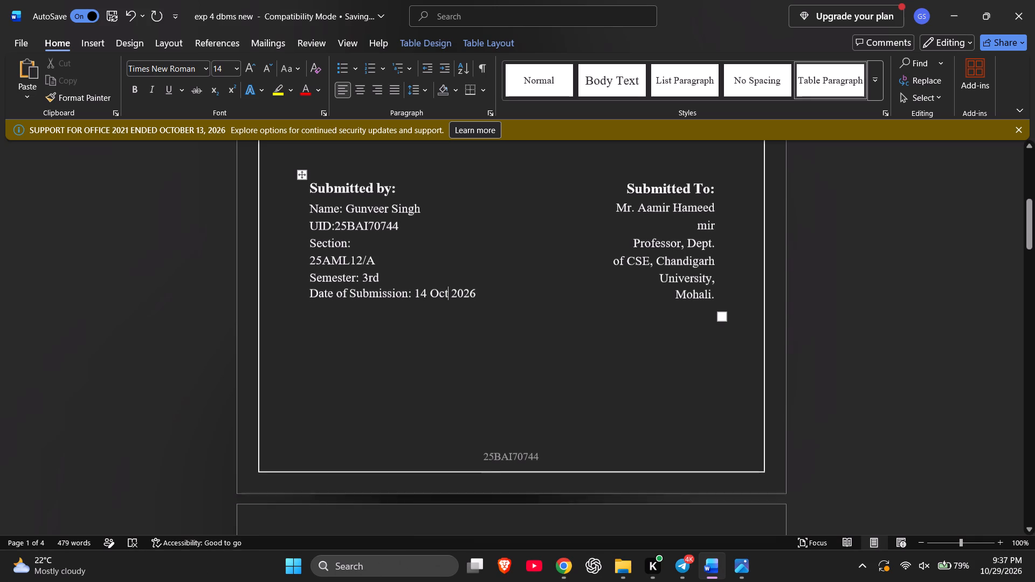
scroll(461, 305, up, 1)
scroll(461, 305, down, 3)
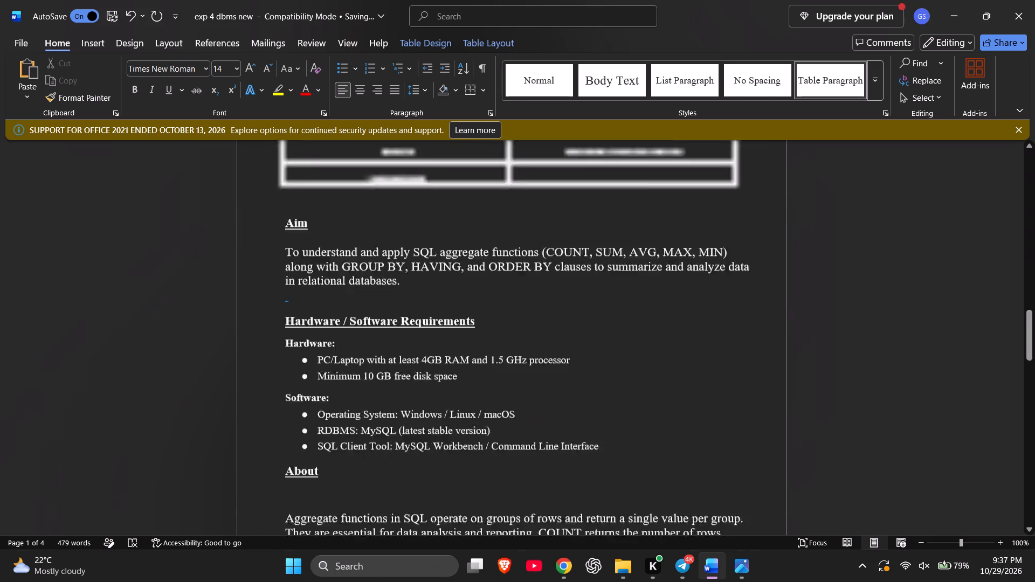
scroll(461, 305, up, 3)
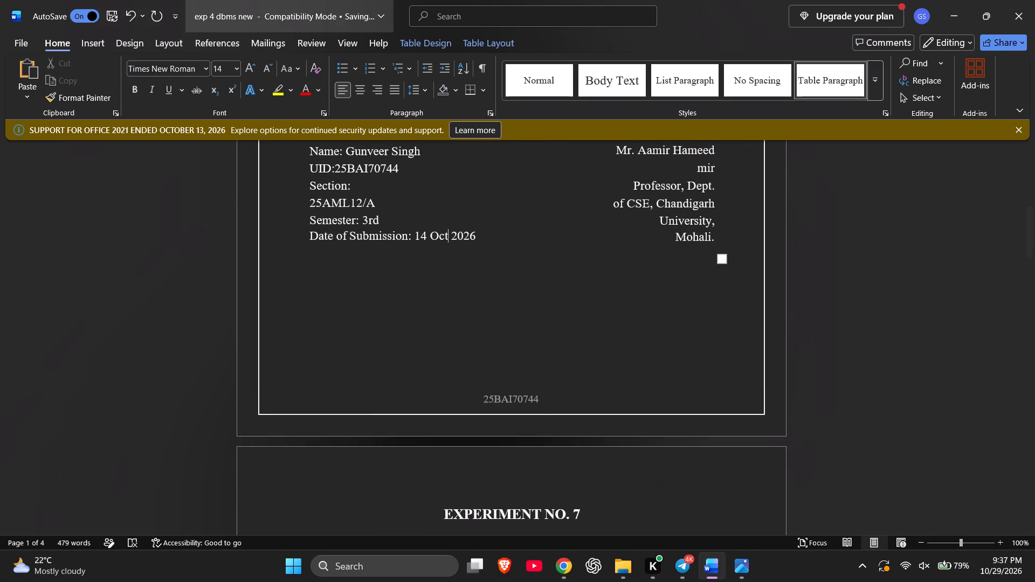
click(273, 16)
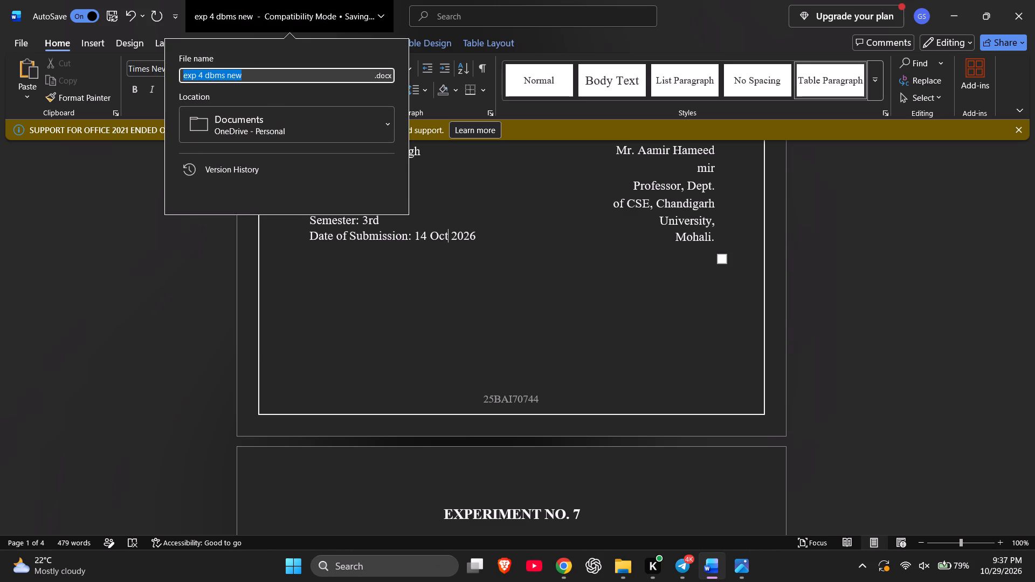
click(296, 73)
key(Return)
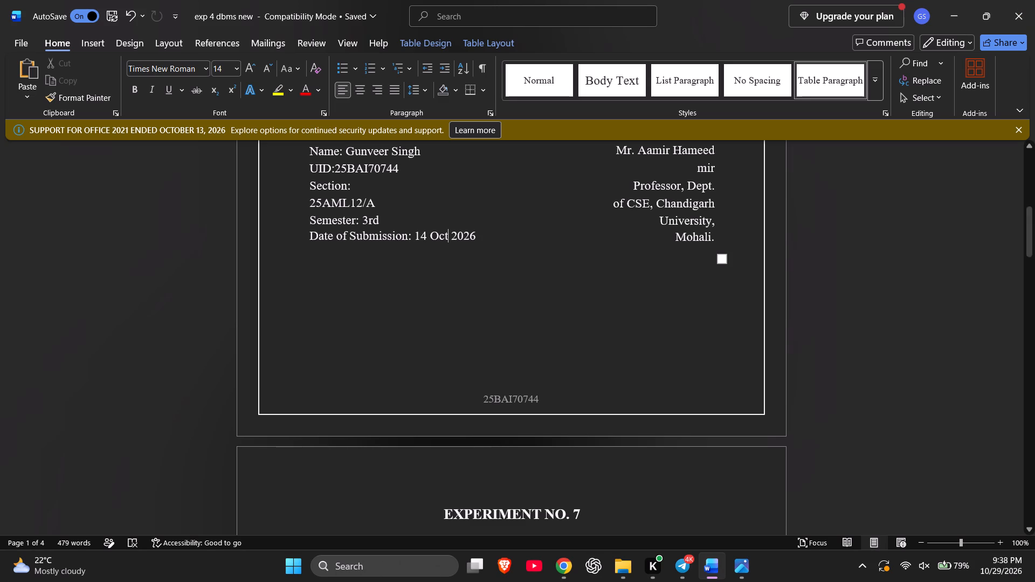
Close the Word document and clear the text selection on the LMS page in Chrome.
scroll(955, 301, down, 13)
click(1034, 2)
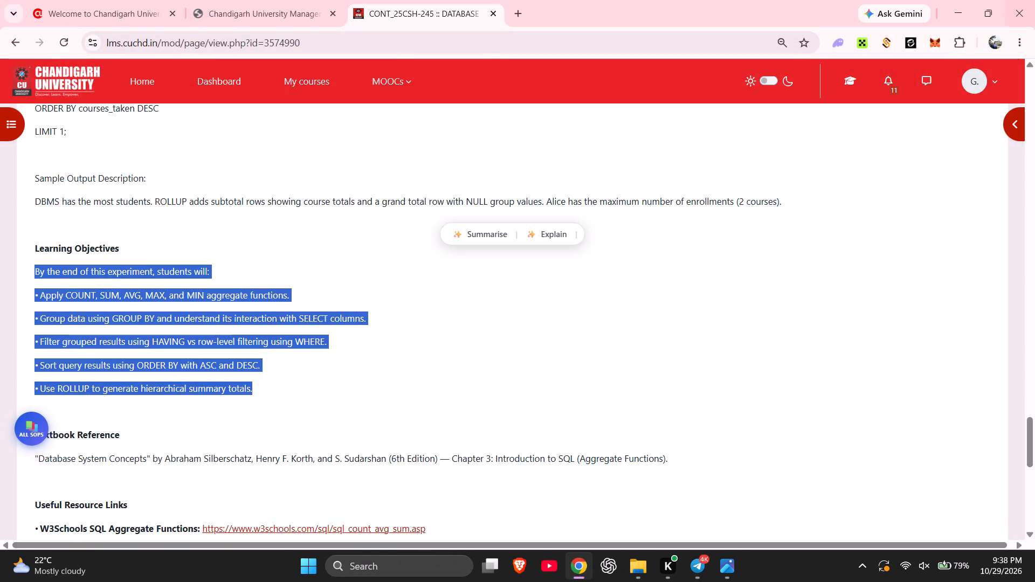
click(669, 418)
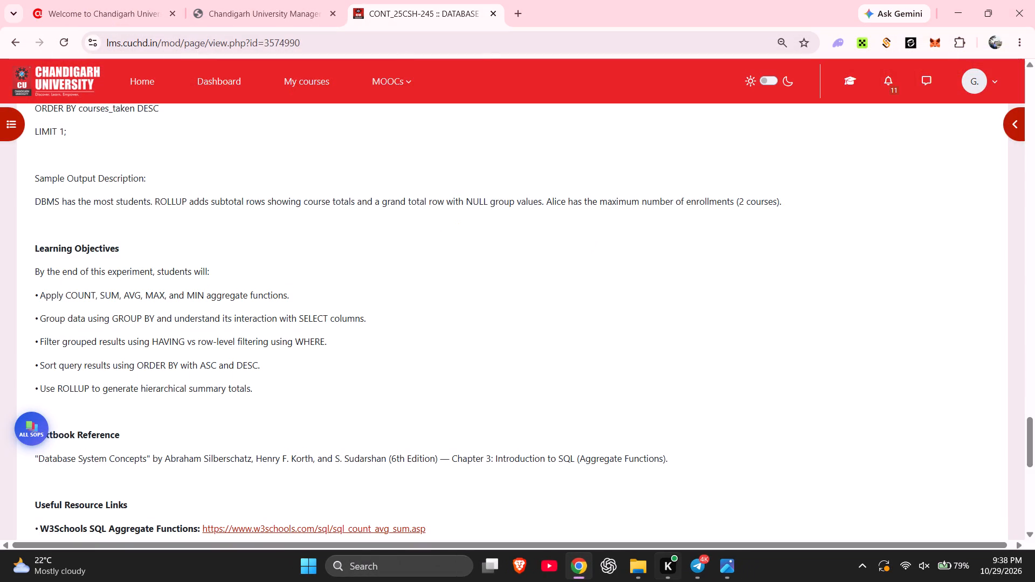
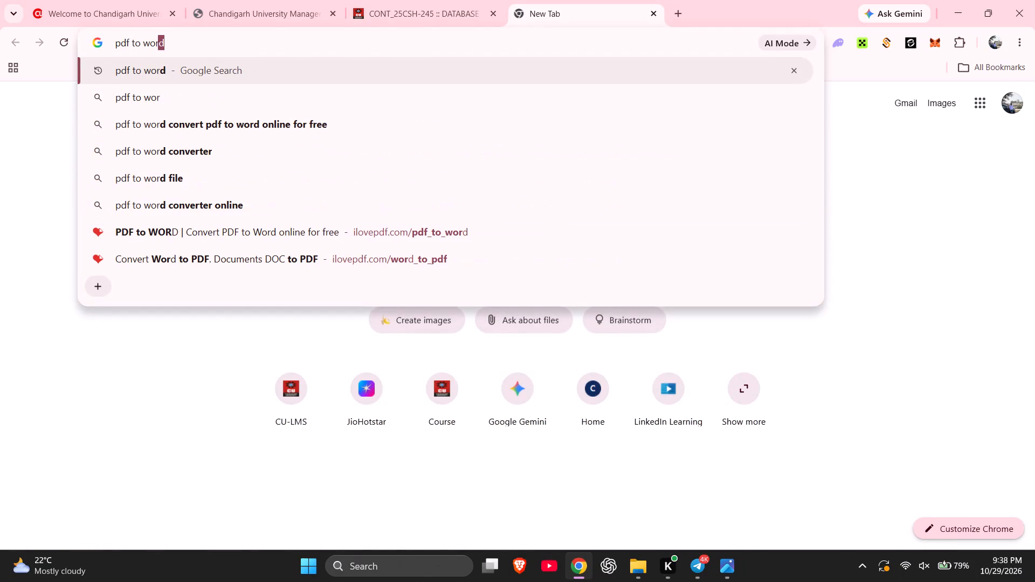
Search the web for "word to pdf" and open the iLovePDF Word to PDF converter.
key(BackSpace)
key(BackSpace)
key(BackSpace)
key(BackSpace)
key(BackSpace)
key(BackSpace)
key(BackSpace)
key(BackSpace)
key(BackSpace)
key(BackSpace)
key(BackSpace)
key(BackSpace)
key(BackSpace)
text(word to pdf)
key(Return)
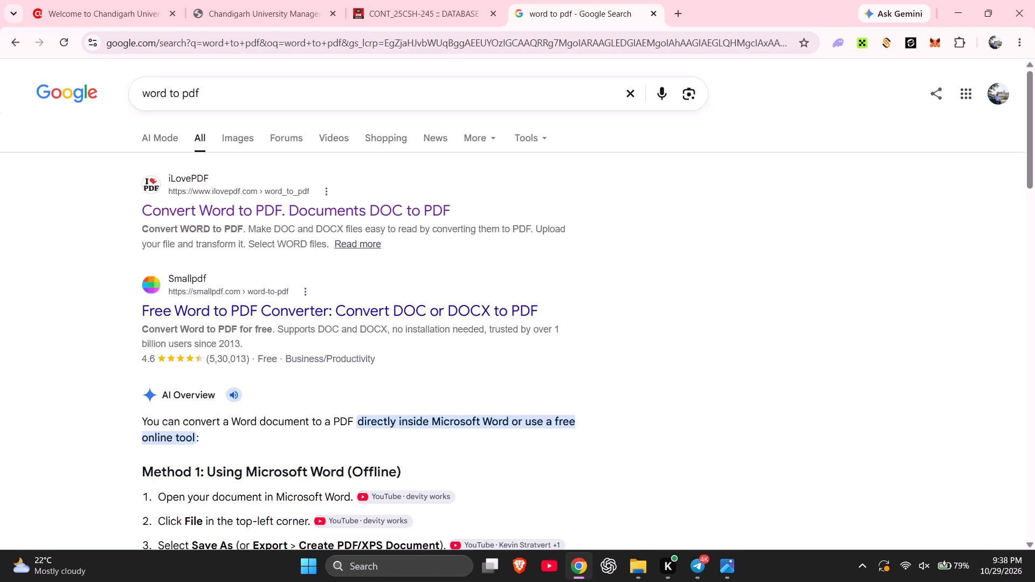
click(391, 195)
click(389, 210)
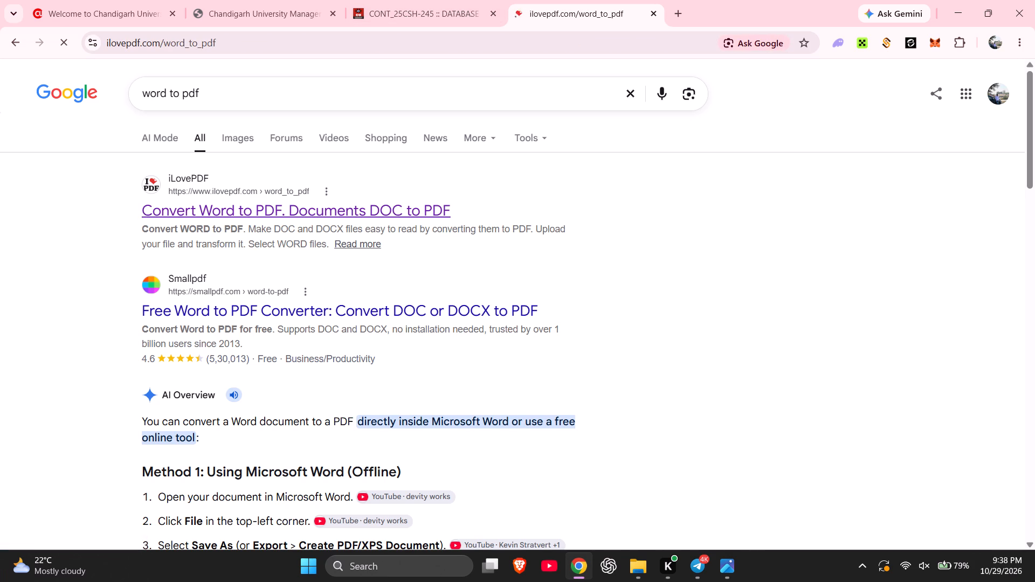
Load "exp 4 dbms new" from the Documents folder into the converter and convert it to PDF.
click(436, 238)
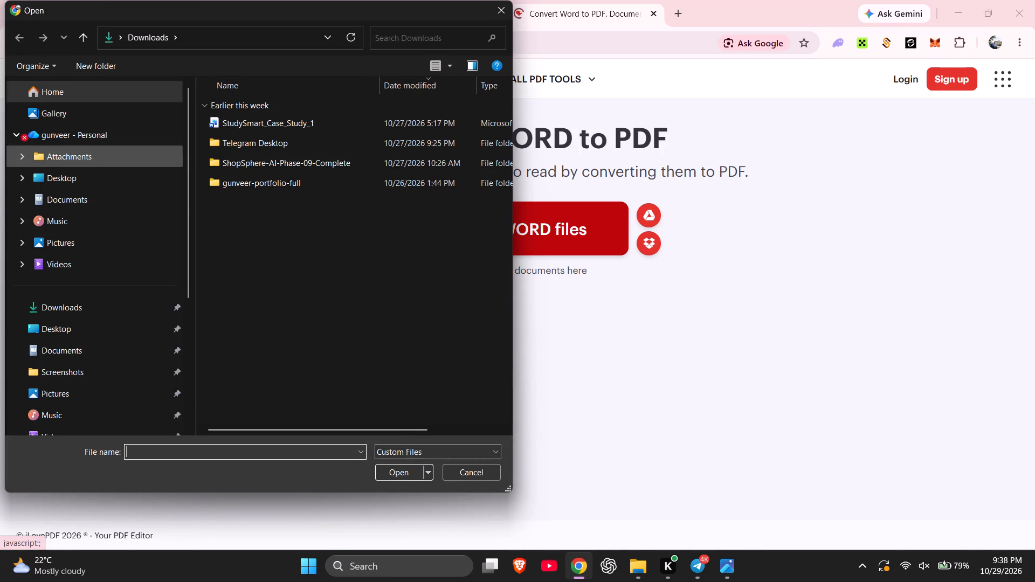
click(120, 195)
scroll(256, 218, down, 5)
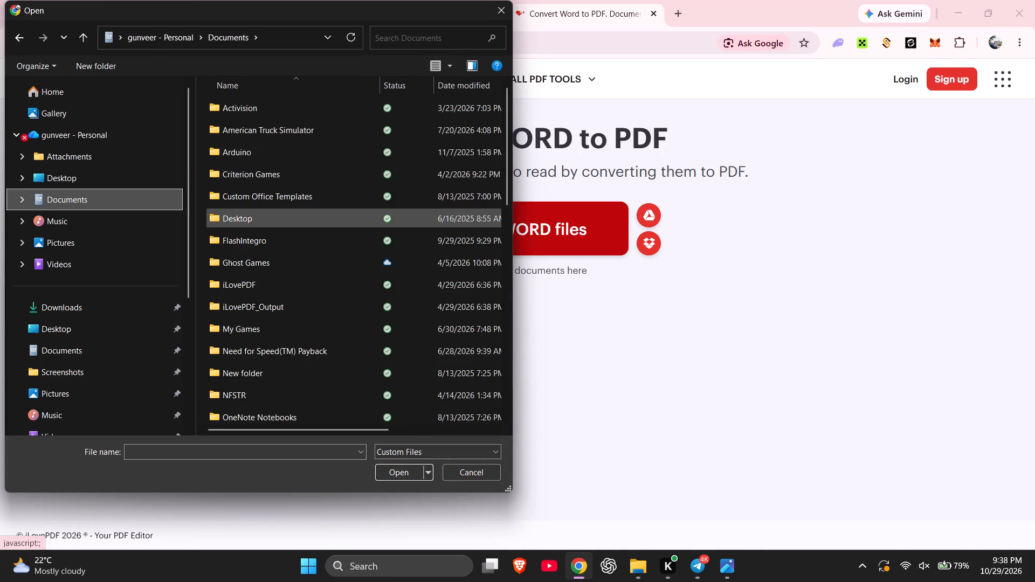
scroll(256, 218, down, 20)
scroll(256, 218, down, 13)
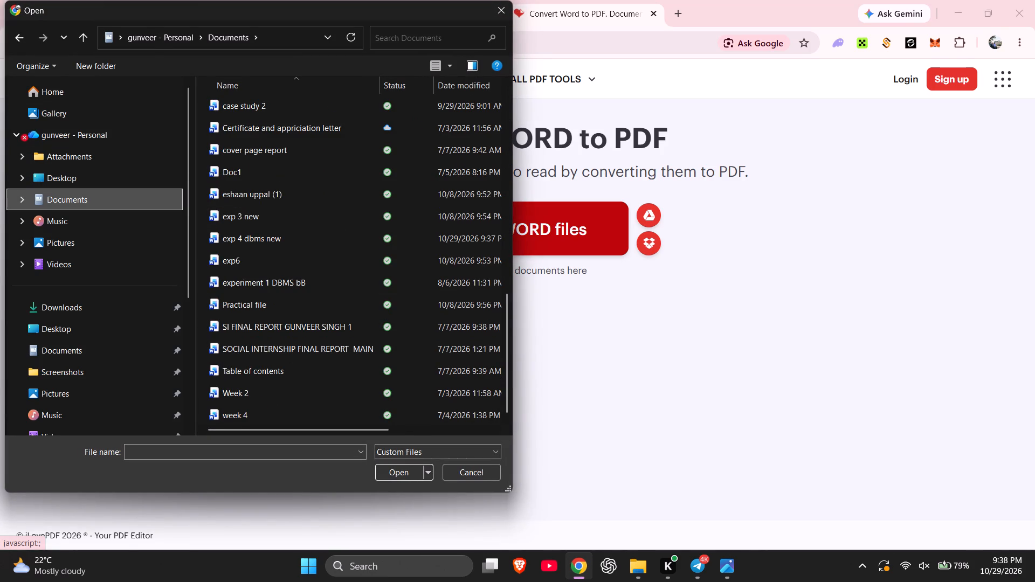
scroll(293, 385, down, 2)
click(293, 239)
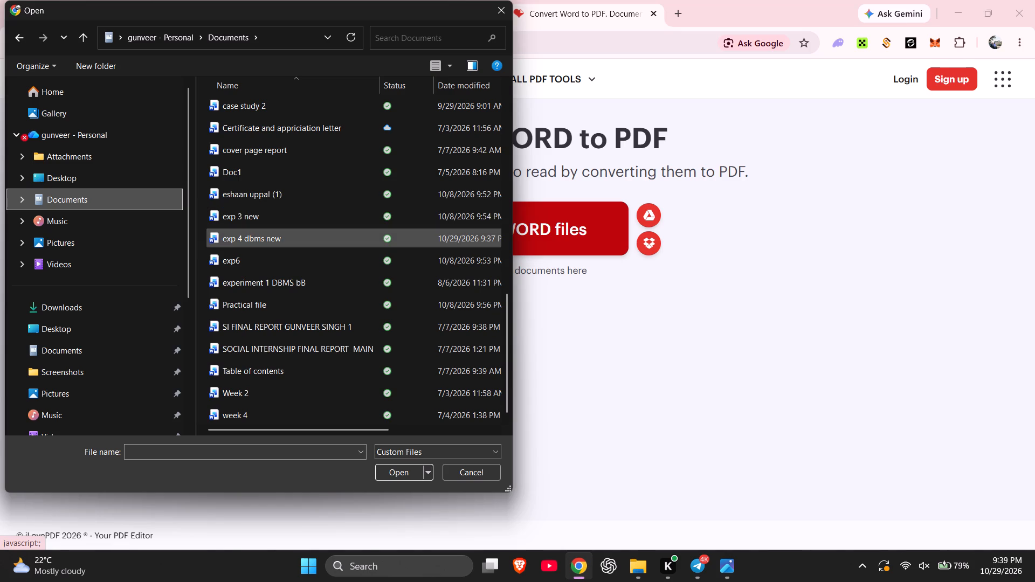
key(Return)
key(Return)
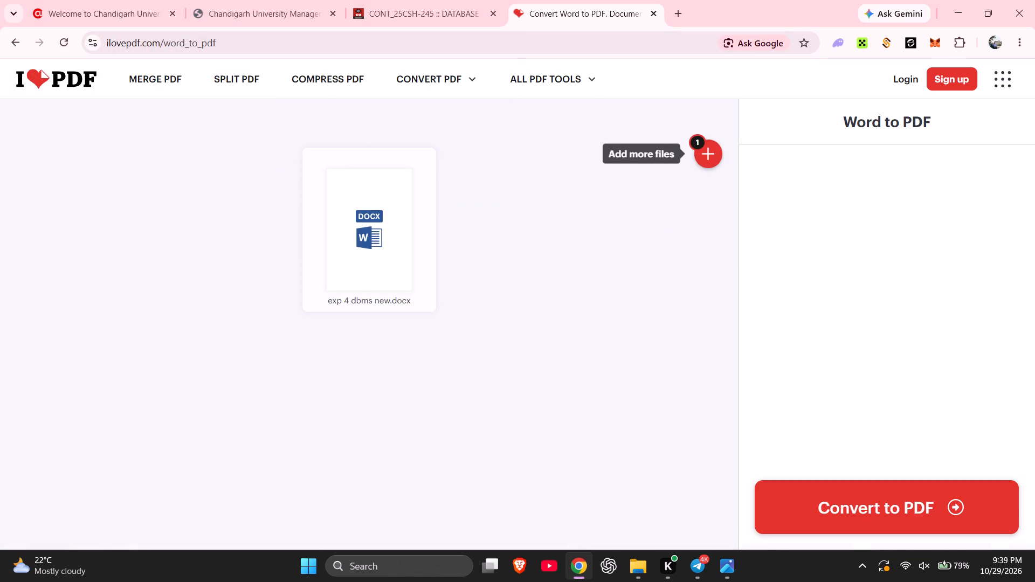
click(829, 496)
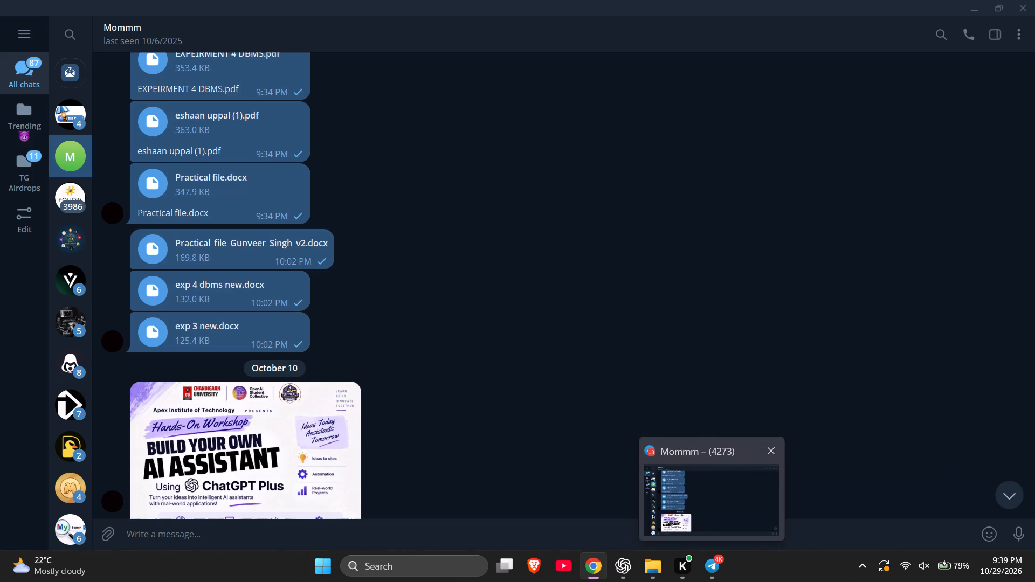
Switch to File Explorer and reopen the "exp 4 dbms new" Word document from the Documents folder.
click(651, 557)
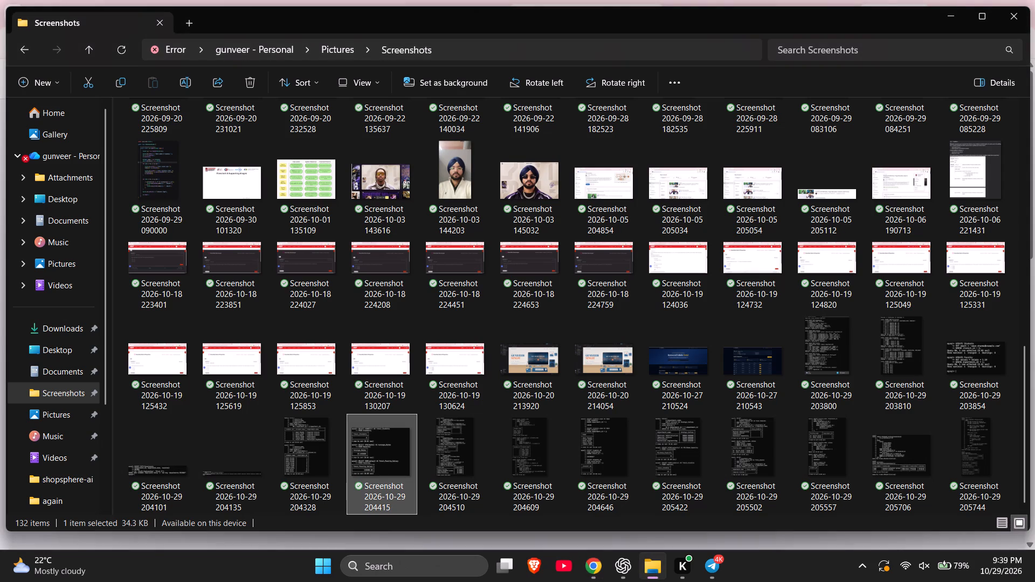
click(74, 232)
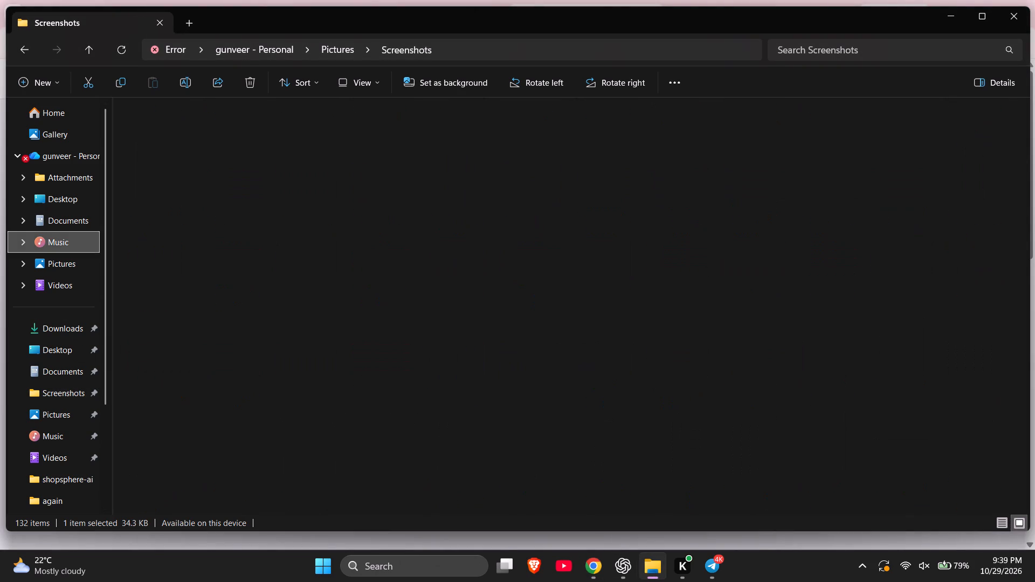
click(74, 227)
scroll(280, 364, down, 4)
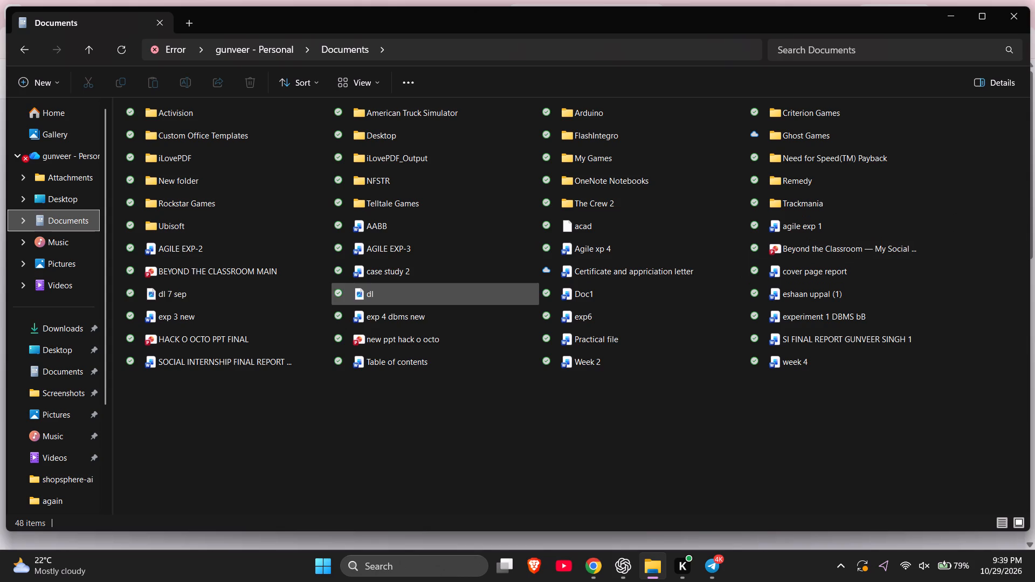
double_click(376, 323)
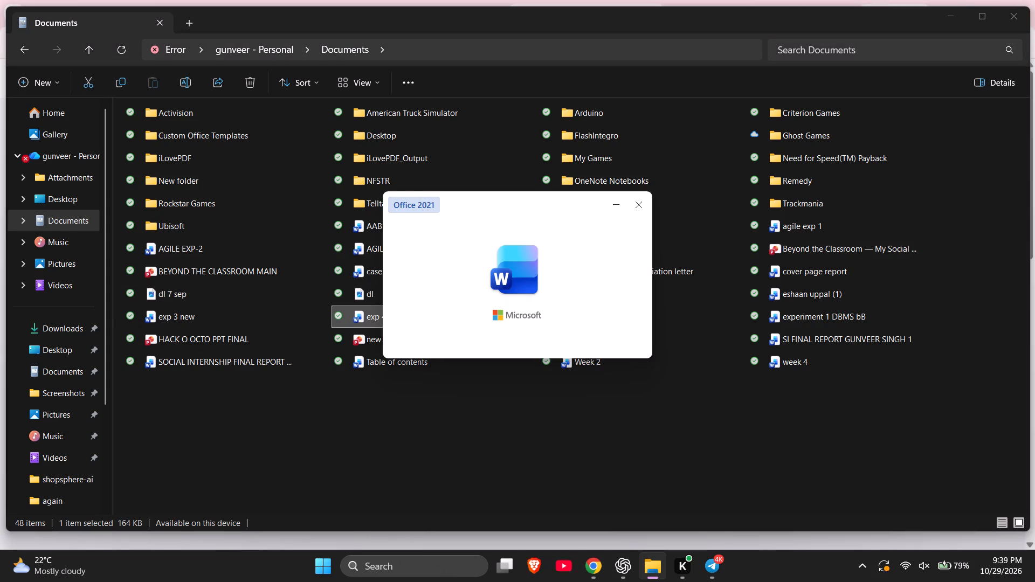
Change the experiment number in the page 2 heading to 8.
scroll(376, 323, down, 2)
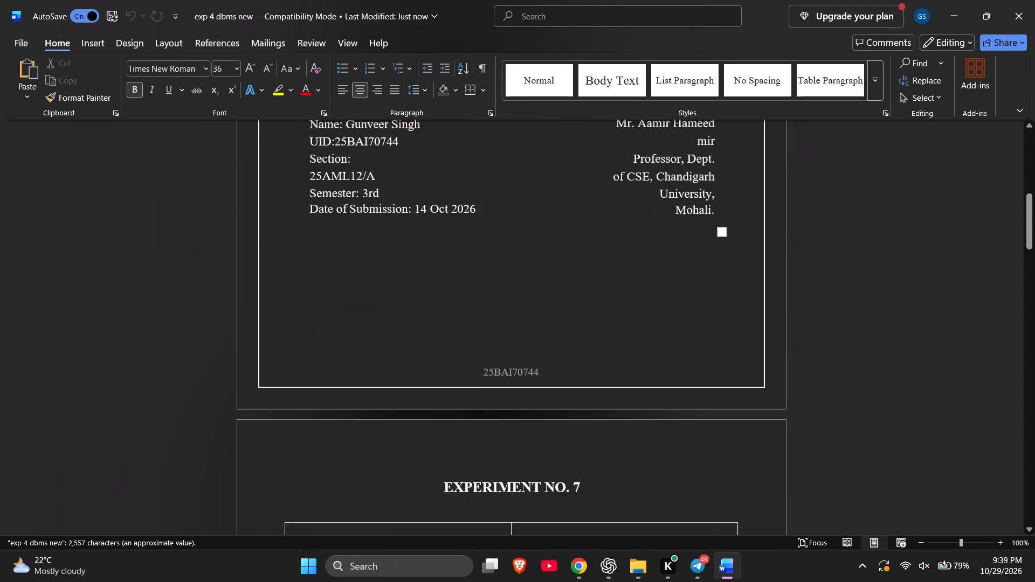
scroll(376, 323, down, 3)
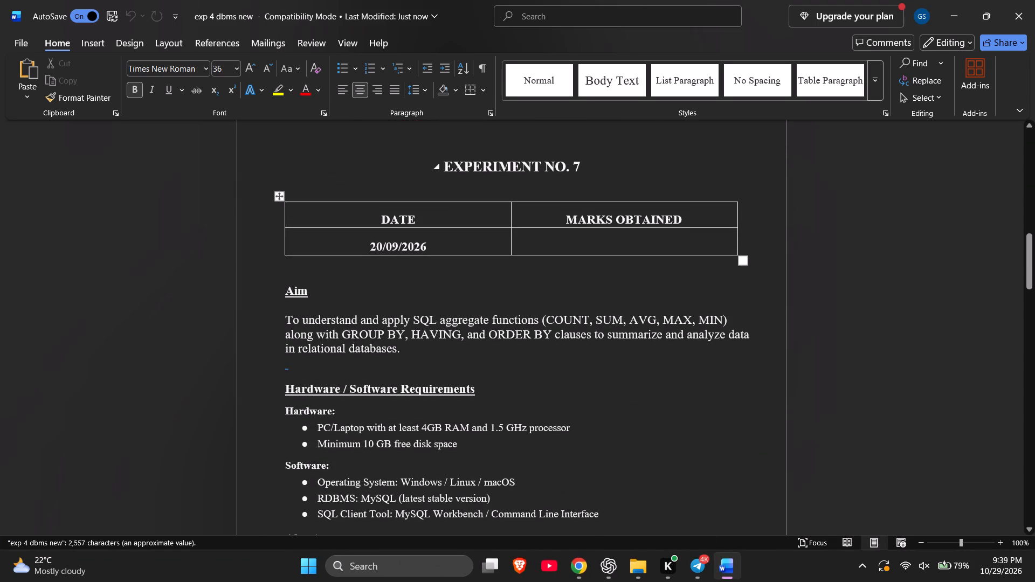
click(589, 168)
key(BackSpace)
key(8)
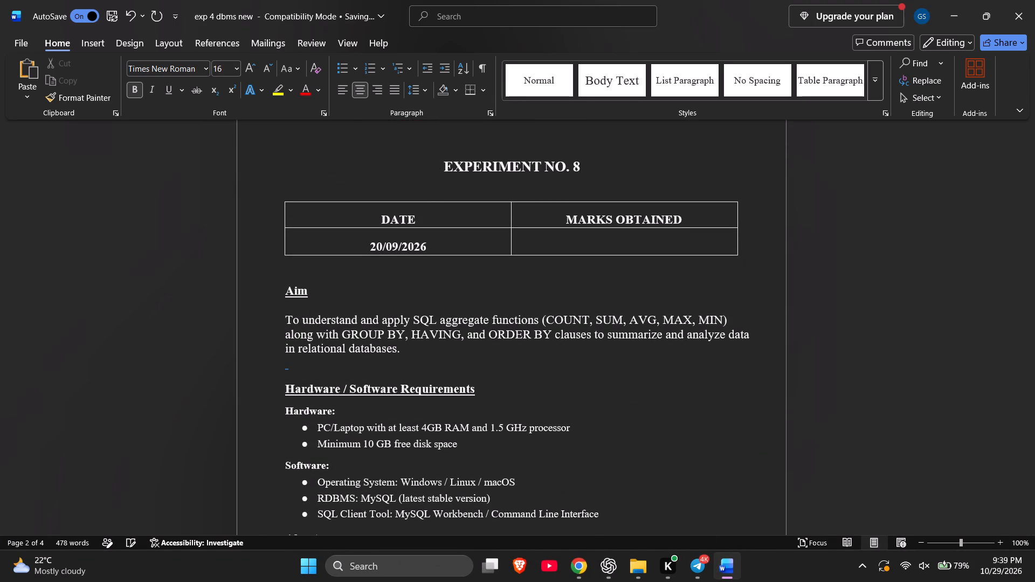
Change the date in the table under the experiment heading to 14/10/2026.
click(379, 250)
key(BackSpace)
key(BackSpace)
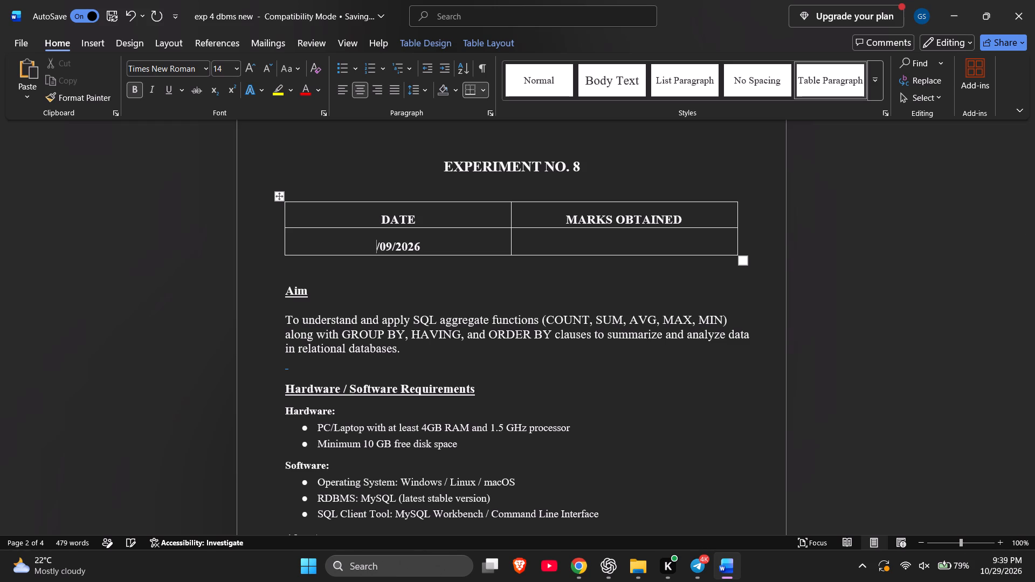
text(14)
click(394, 248)
key(Right)
key(BackSpace)
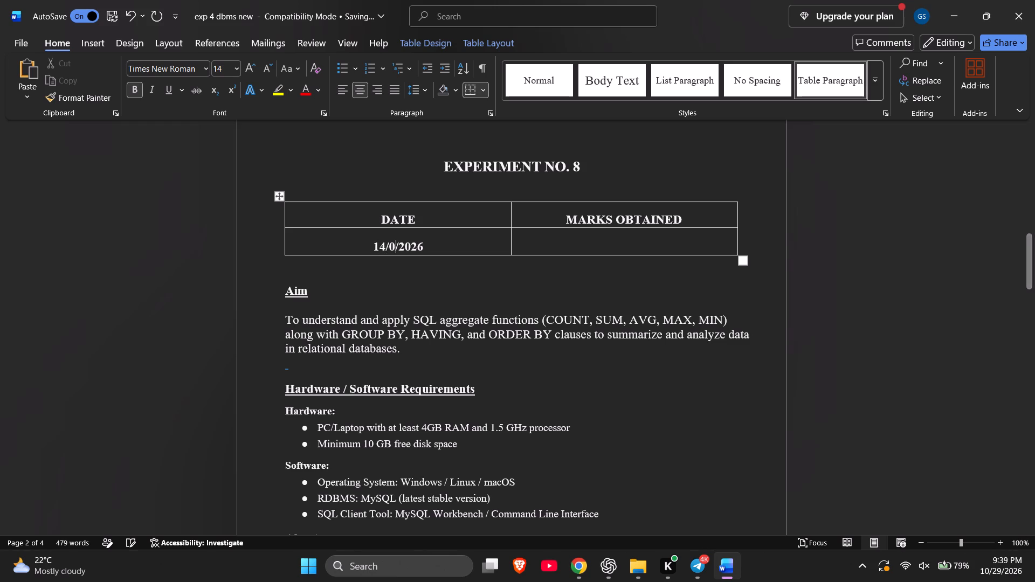
key(BackSpace)
text(10)
scroll(394, 248, down, 1)
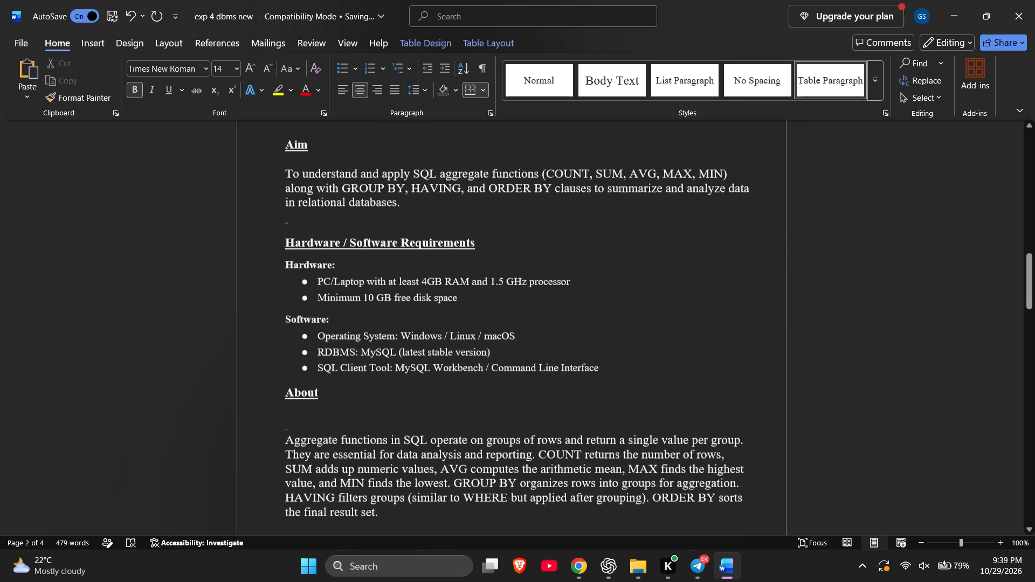
Switch to Chrome and open the 25CSH-245 Database Management System course from the LMS home page's full course list.
click(570, 581)
scroll(369, 290, up, 3)
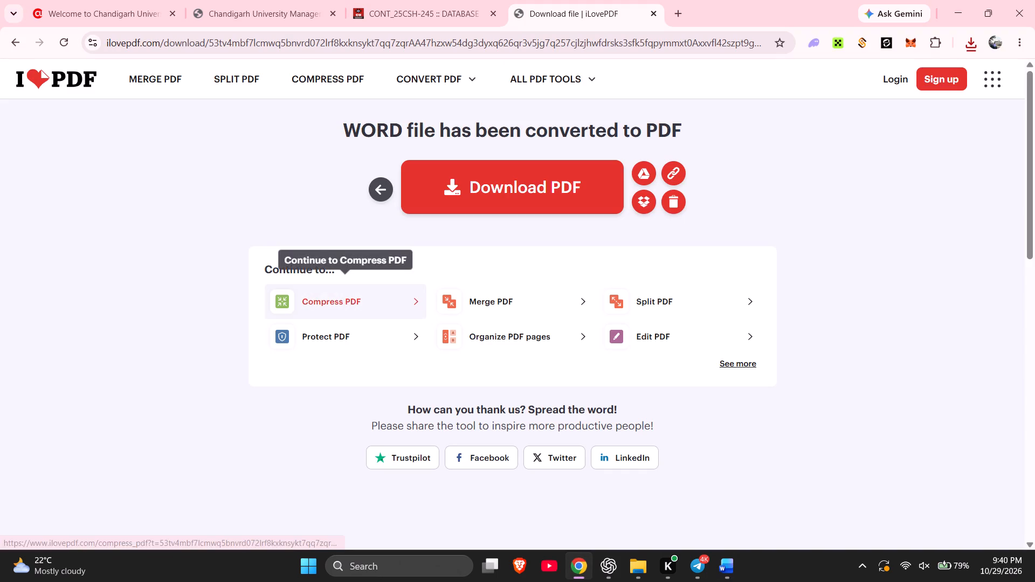
scroll(369, 290, up, 3)
click(450, 0)
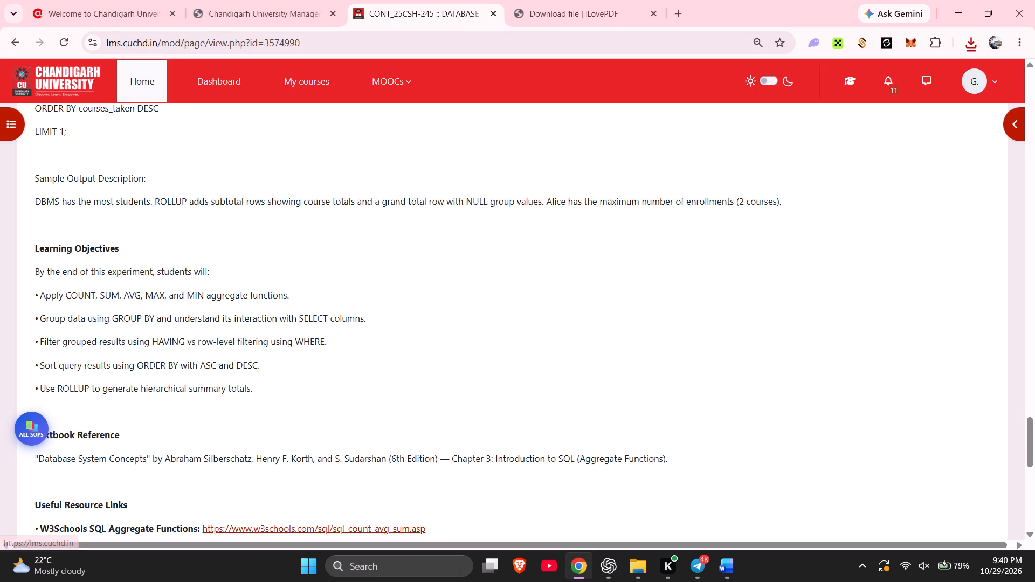
click(124, 81)
scroll(212, 216, up, 11)
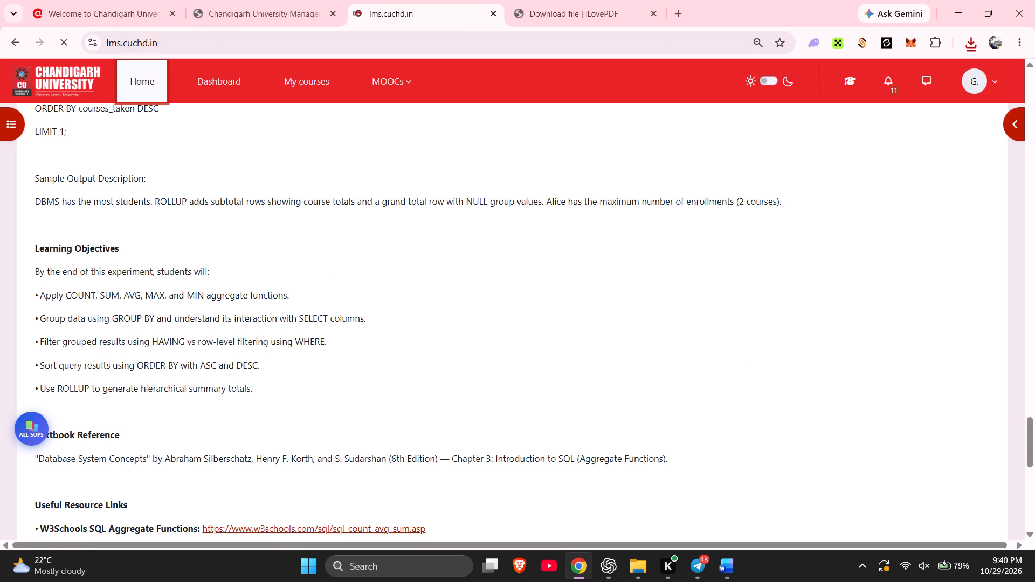
scroll(67, 98, down, 1)
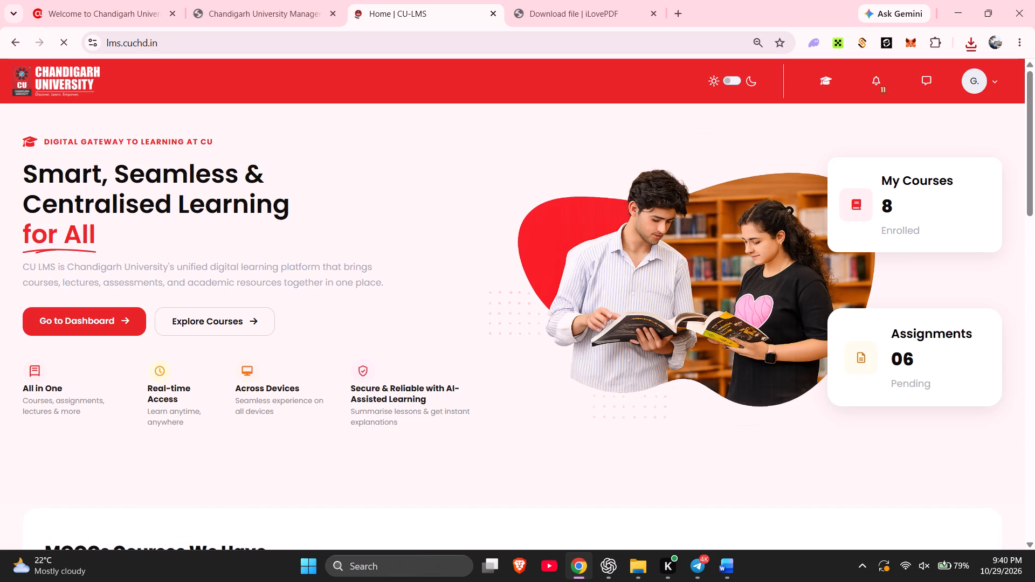
scroll(261, 235, down, 6)
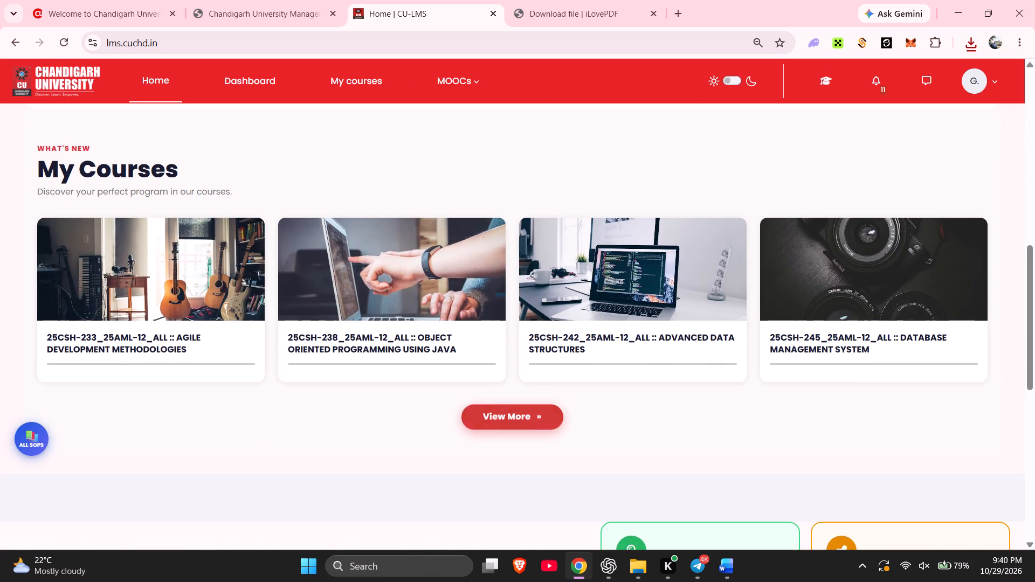
click(487, 410)
scroll(487, 410, down, 9)
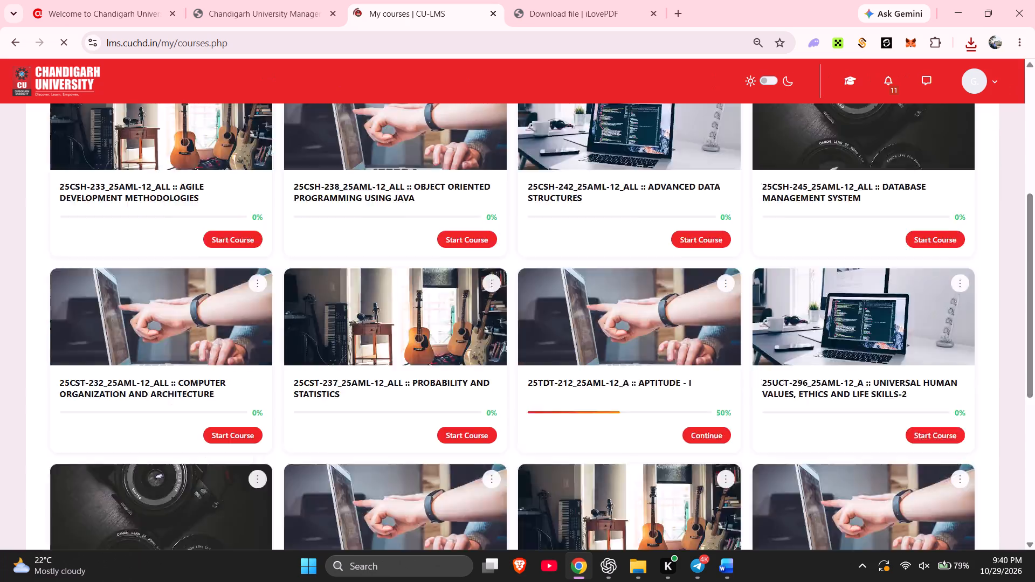
scroll(487, 410, down, 5)
scroll(487, 410, up, 1)
click(857, 299)
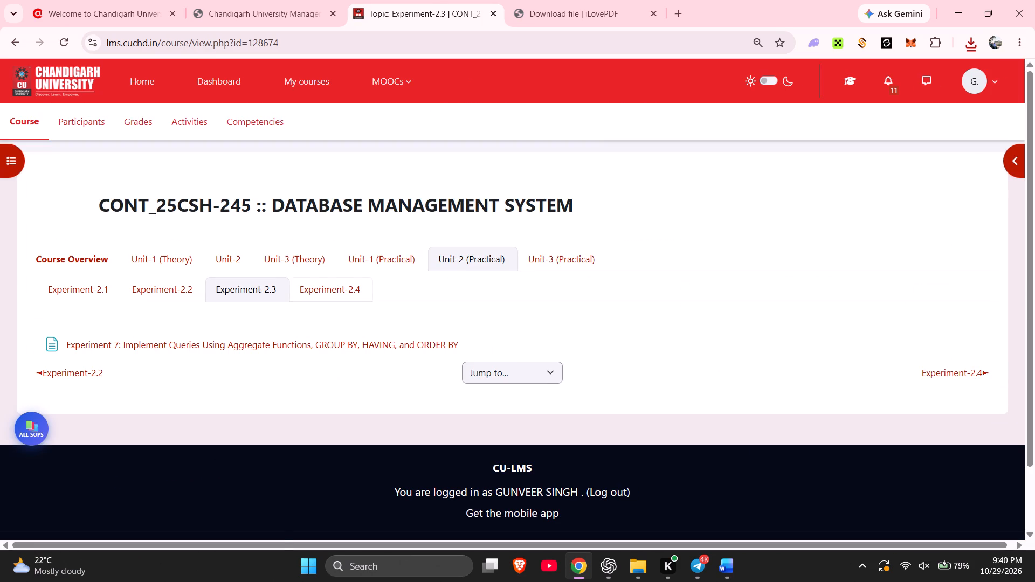
Go past Experiment-2.4 and open the course's Unit-3 (Practical) section.
click(330, 285)
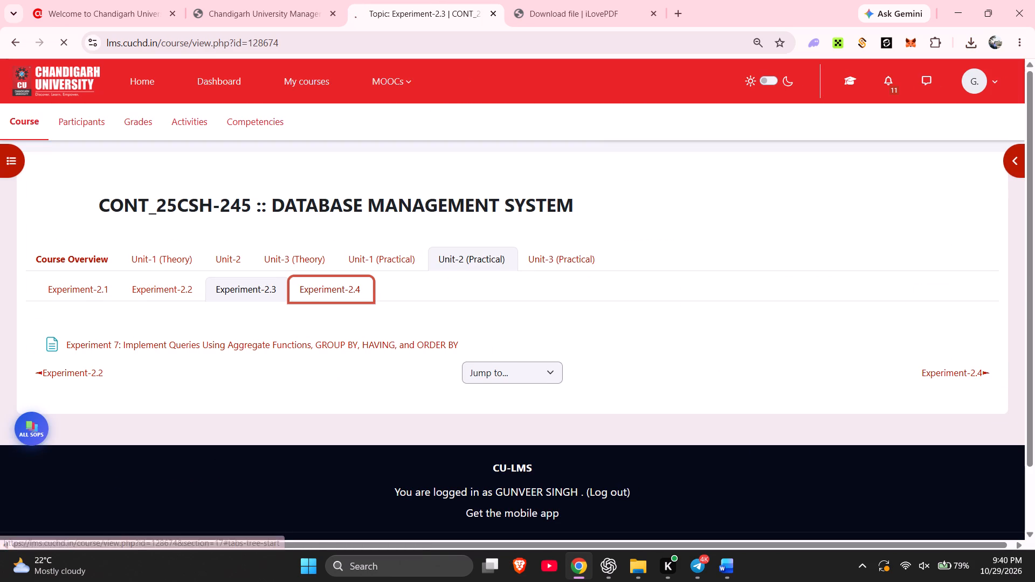
click(559, 211)
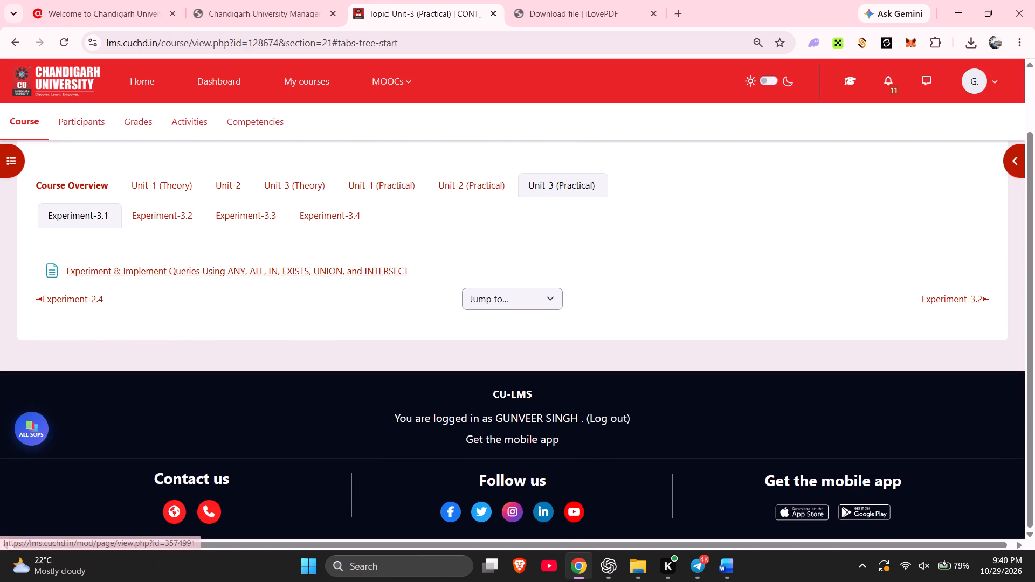
Open the Experiment 8 page on ANY, ALL, IN, EXISTS, UNION and INTERSECT and copy its full Aim paragraph.
click(277, 270)
scroll(336, 405, down, 1)
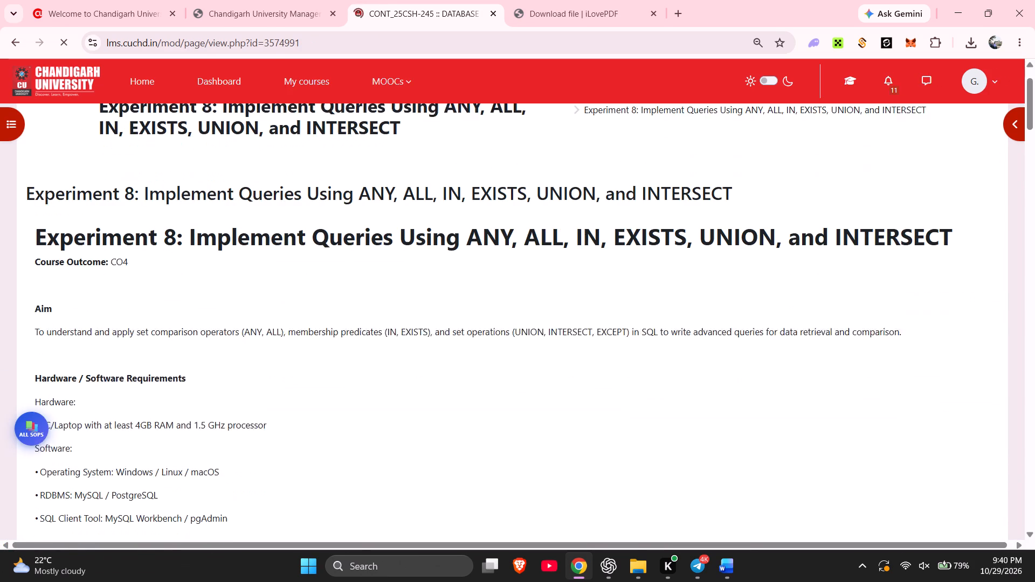
scroll(336, 405, down, 1)
drag(33, 320, 629, 338)
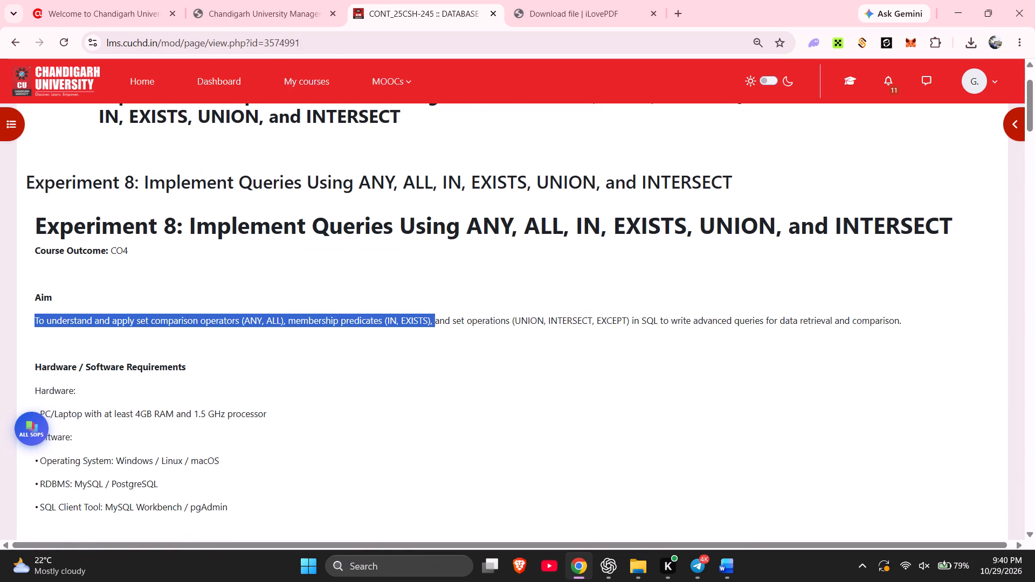
drag(629, 338, 831, 321)
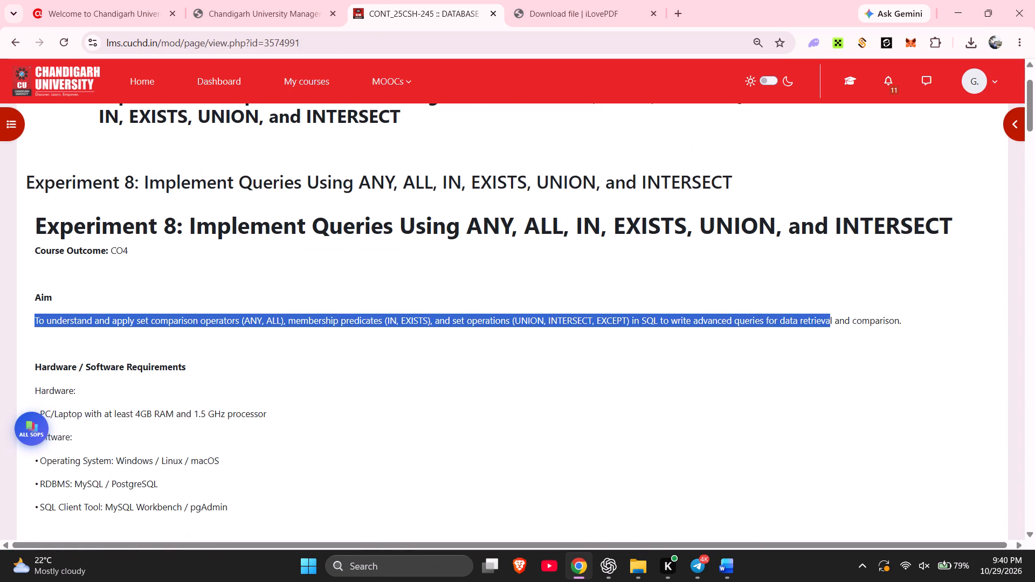
drag(831, 321, 917, 320)
key(ctrl+c)
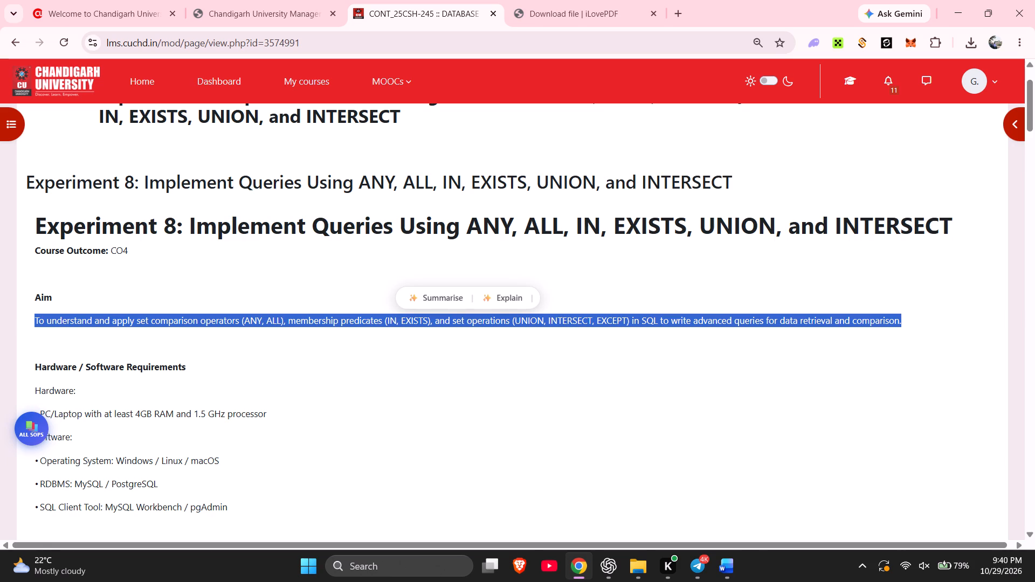
Switch to Word and replace the paragraph under the Aim heading with the copied Experiment 8 aim, leaving no stray letters.
click(728, 565)
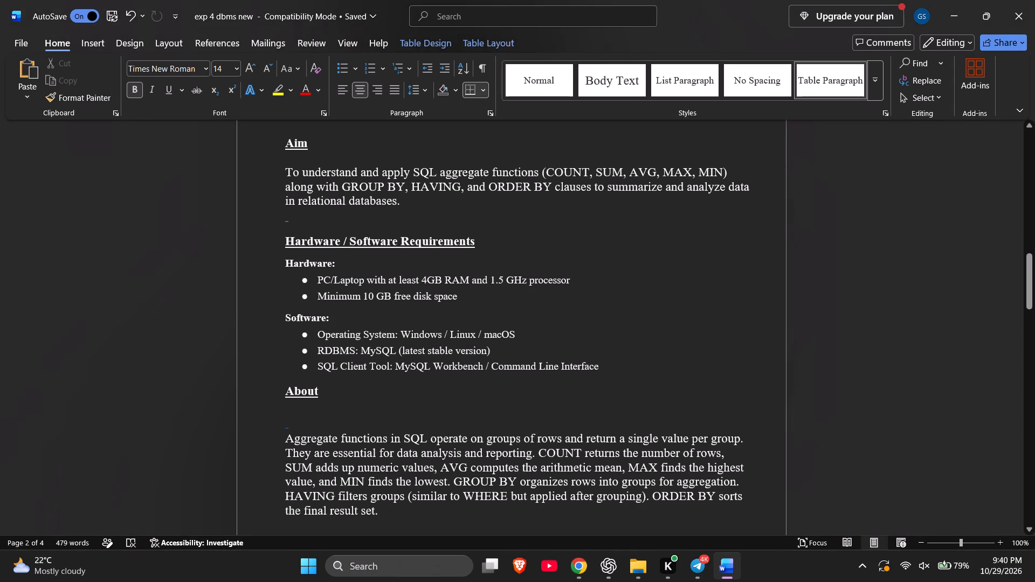
drag(397, 203, 300, 175)
click(300, 175)
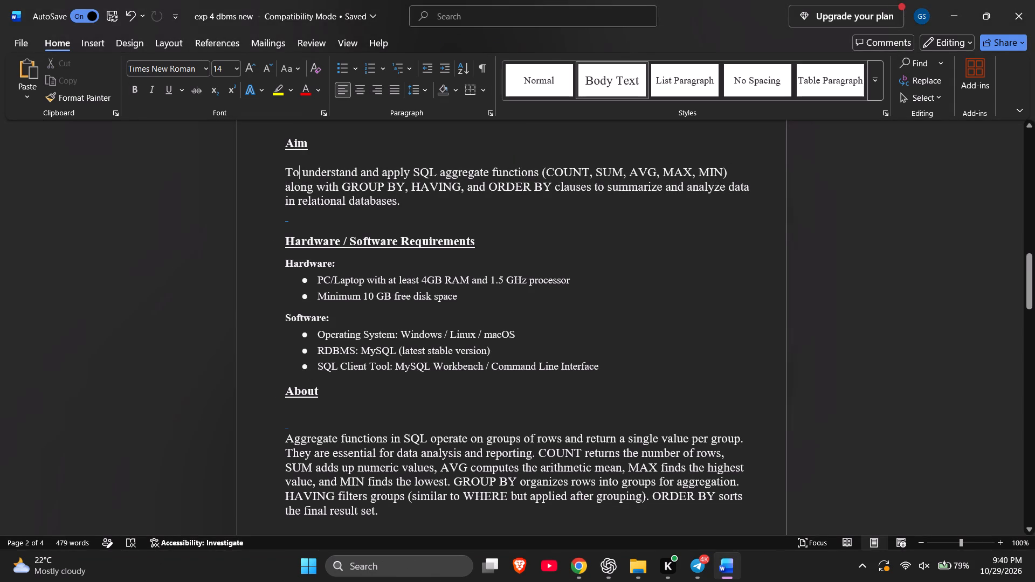
click(295, 170)
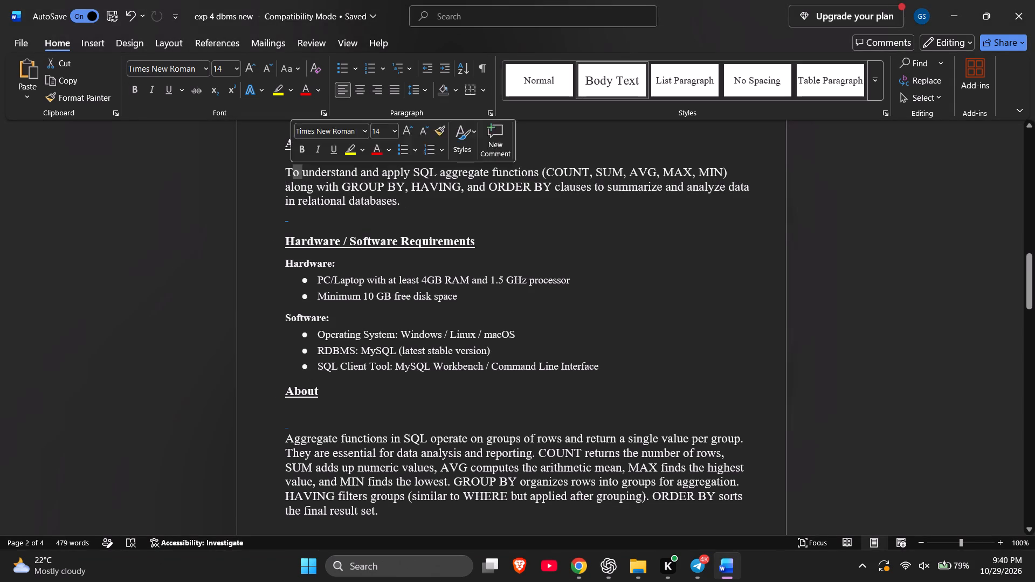
click(291, 172)
drag(291, 172, 391, 202)
click(391, 202)
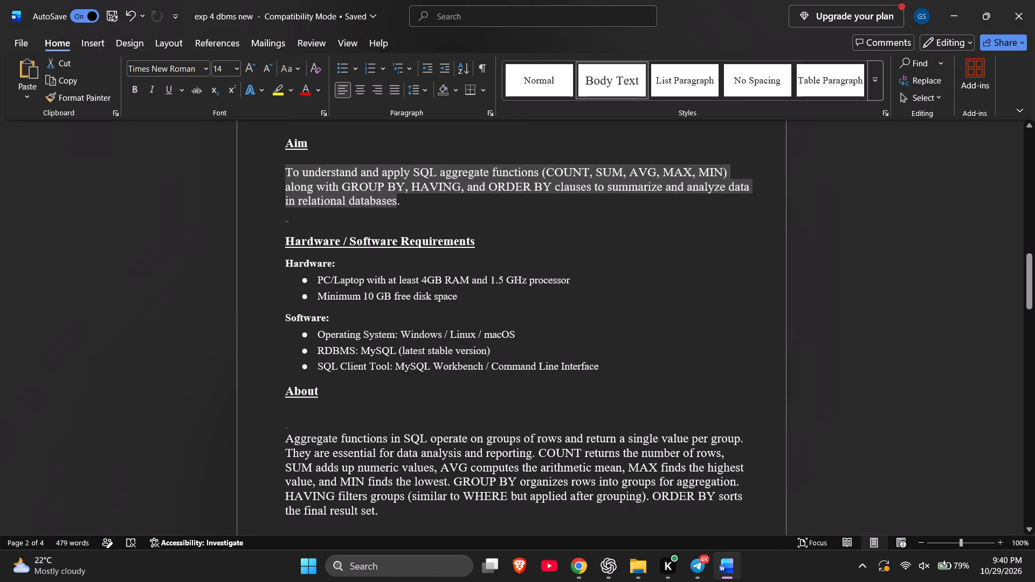
drag(405, 202, 321, 173)
key(BackSpace)
key(BackSpace)
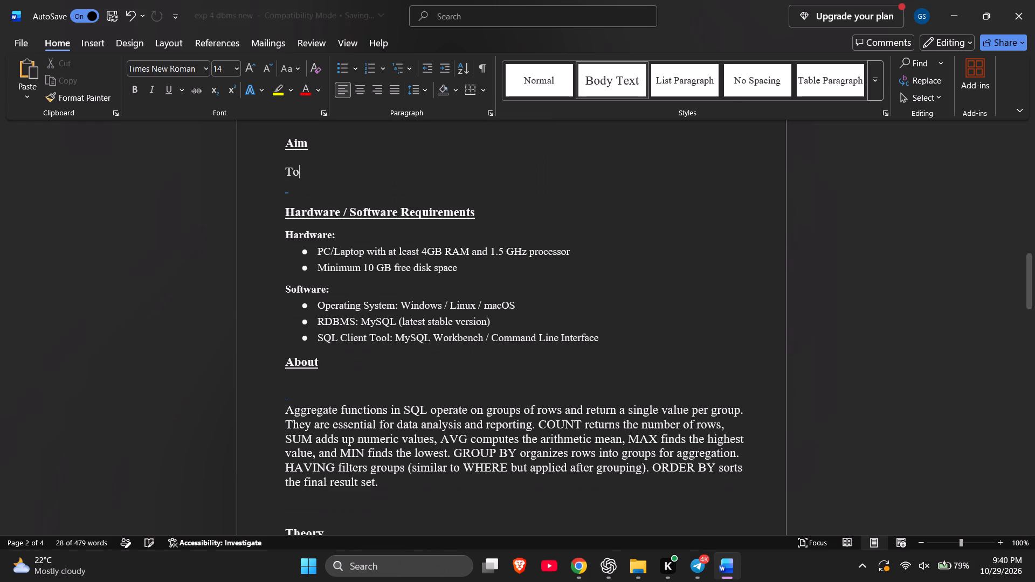
key(BackSpace)
key(ctrl+v)
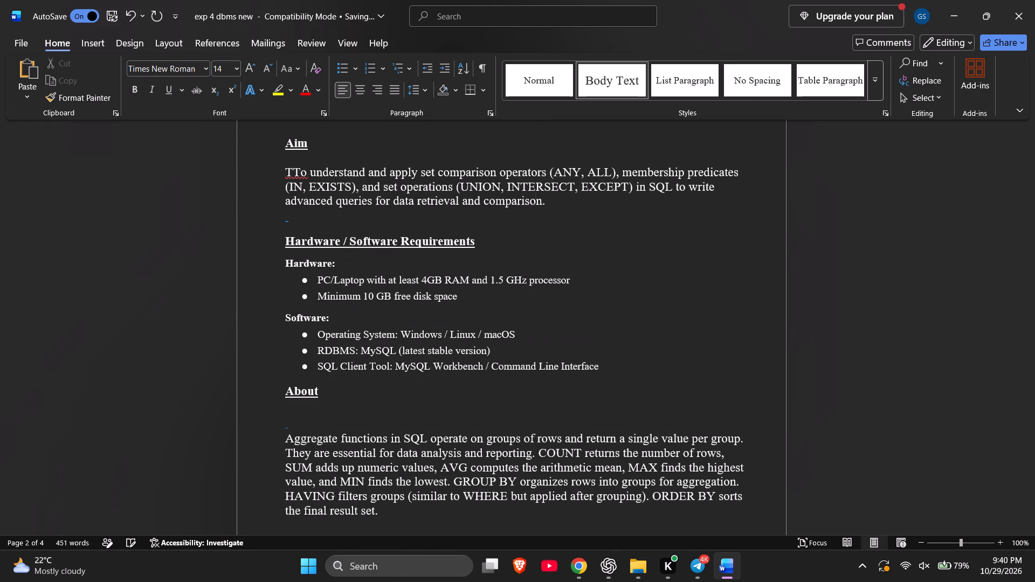
key(Left)
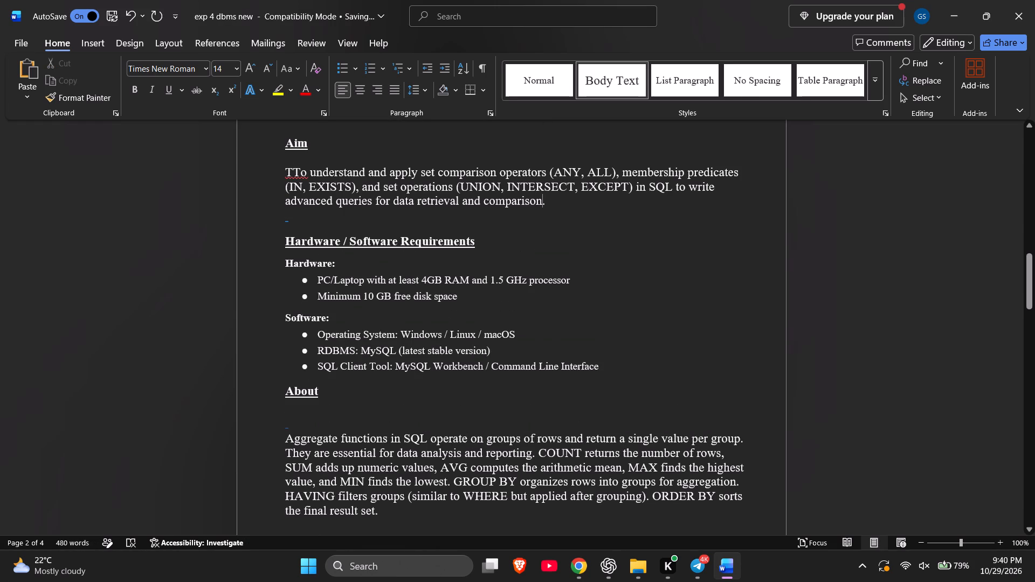
click(291, 169)
key(BackSpace)
Change the Date of Submission on the cover page to 30 Oct 2026.
scroll(291, 169, up, 6)
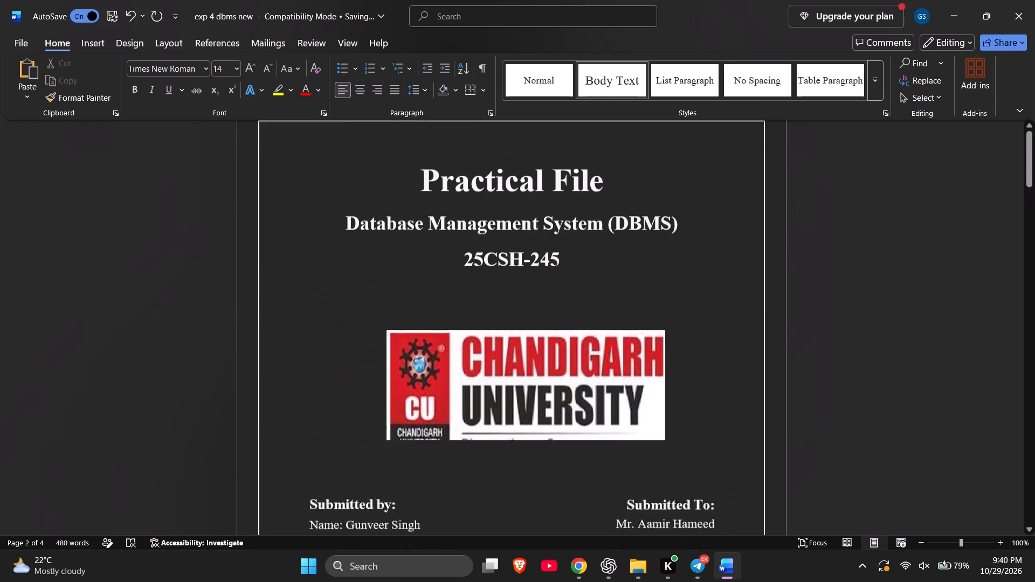
scroll(326, 398, down, 2)
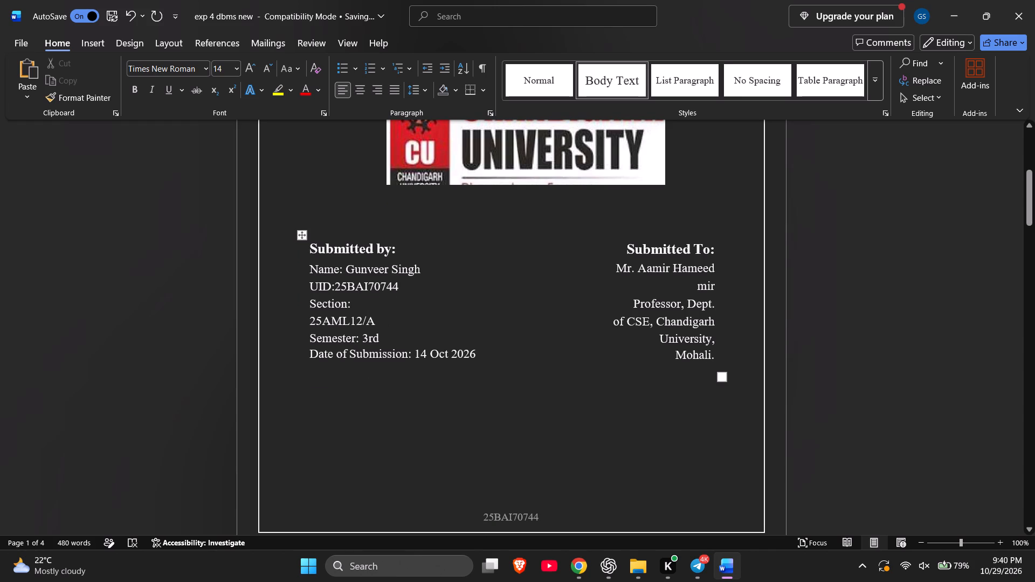
click(420, 354)
key(BackSpace)
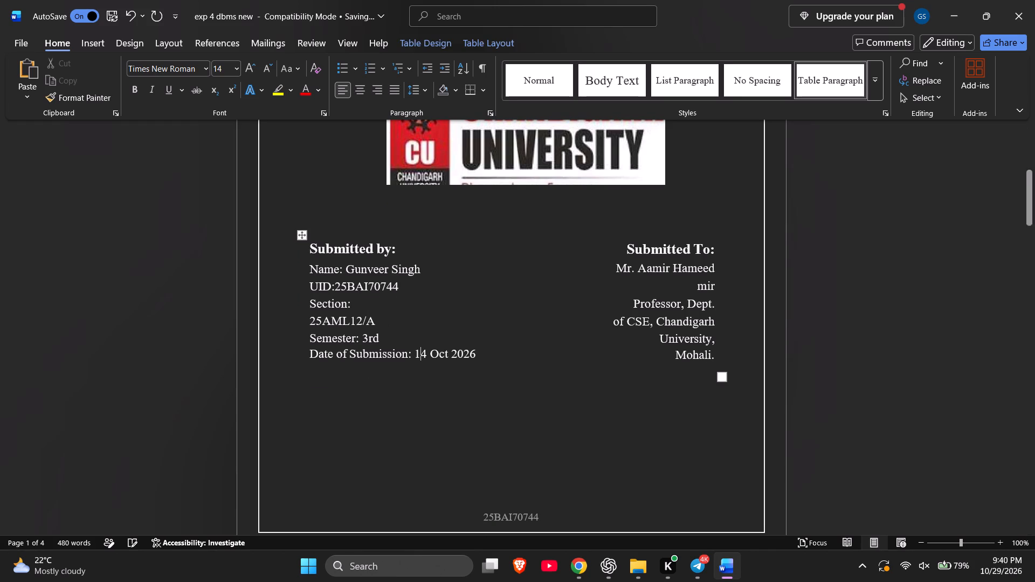
key(Right)
key(BackSpace)
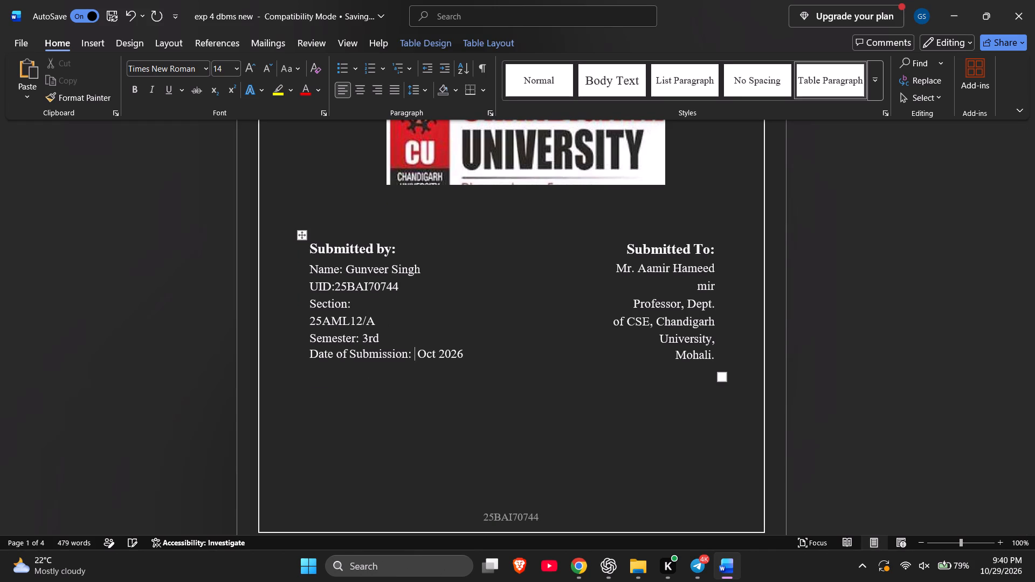
text(30)
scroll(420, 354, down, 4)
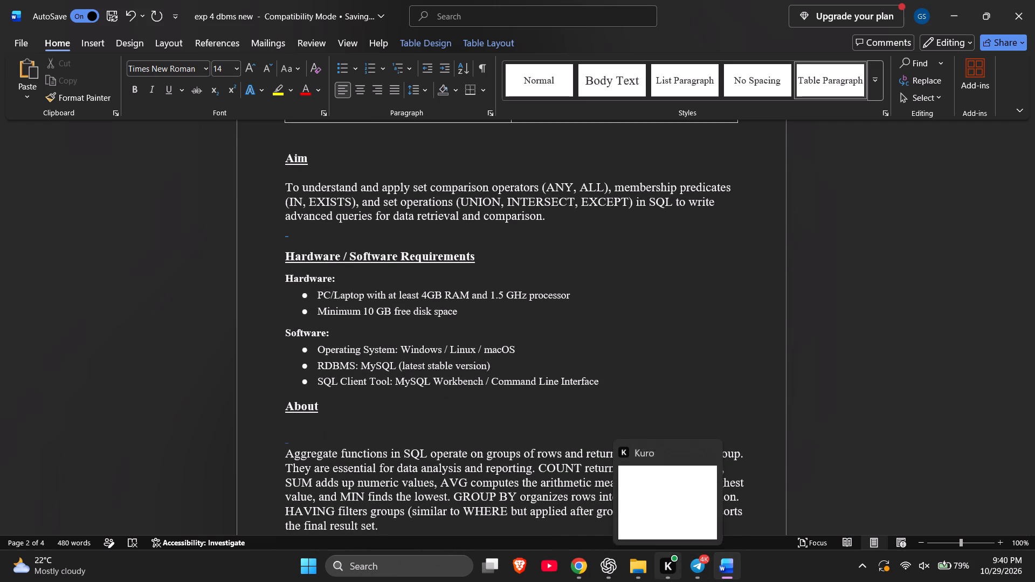
Switch to Chrome and copy the full About paragraph from the Experiment 8 page.
click(582, 568)
scroll(495, 348, down, 2)
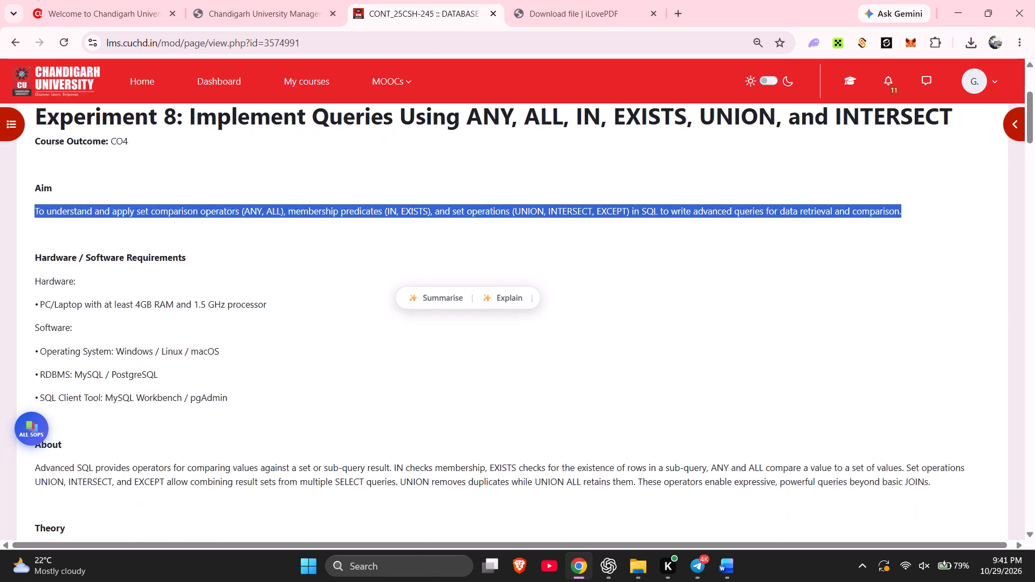
scroll(495, 348, down, 4)
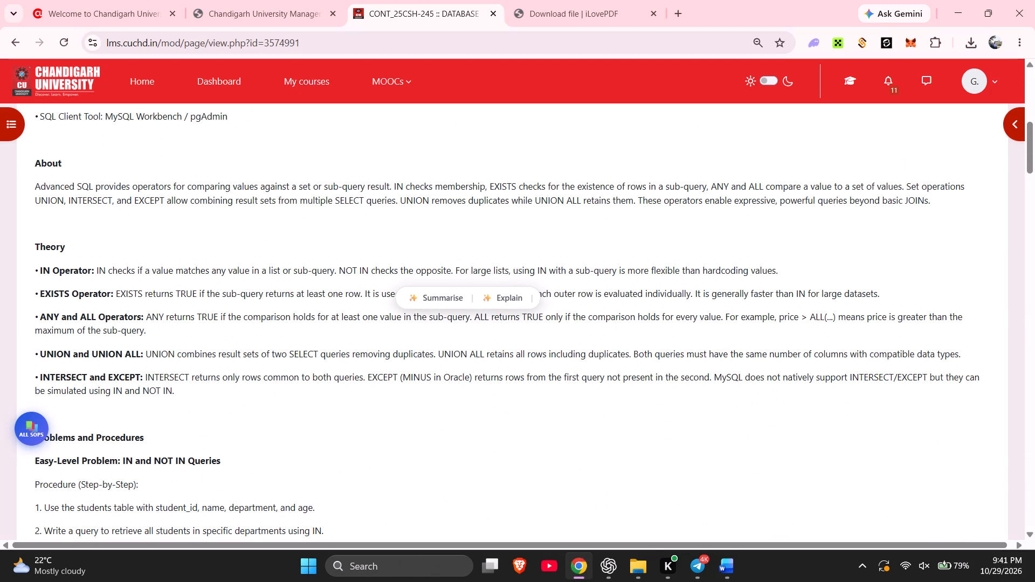
drag(939, 202, 132, 205)
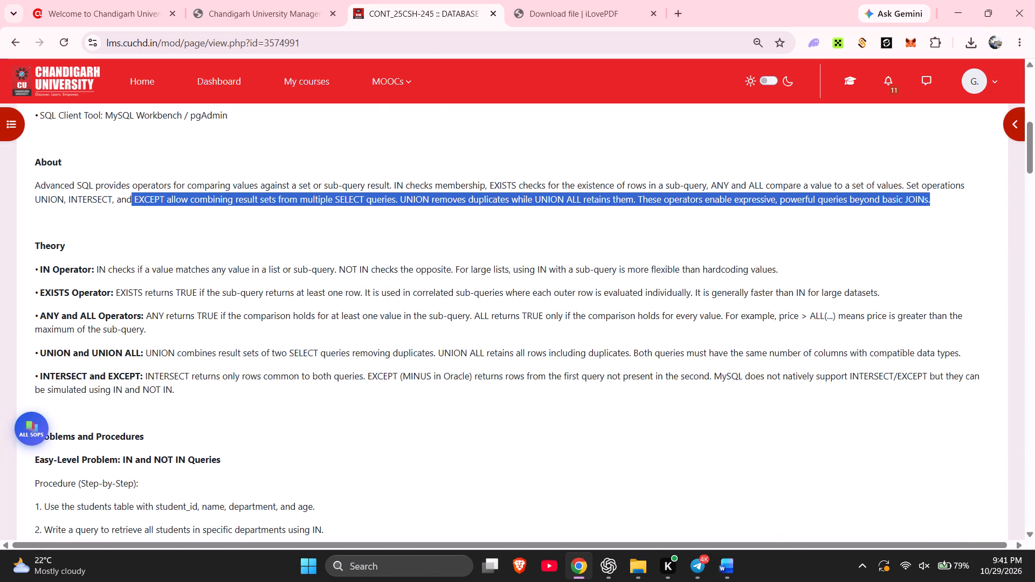
drag(132, 205, 0, 188)
key(ctrl+c)
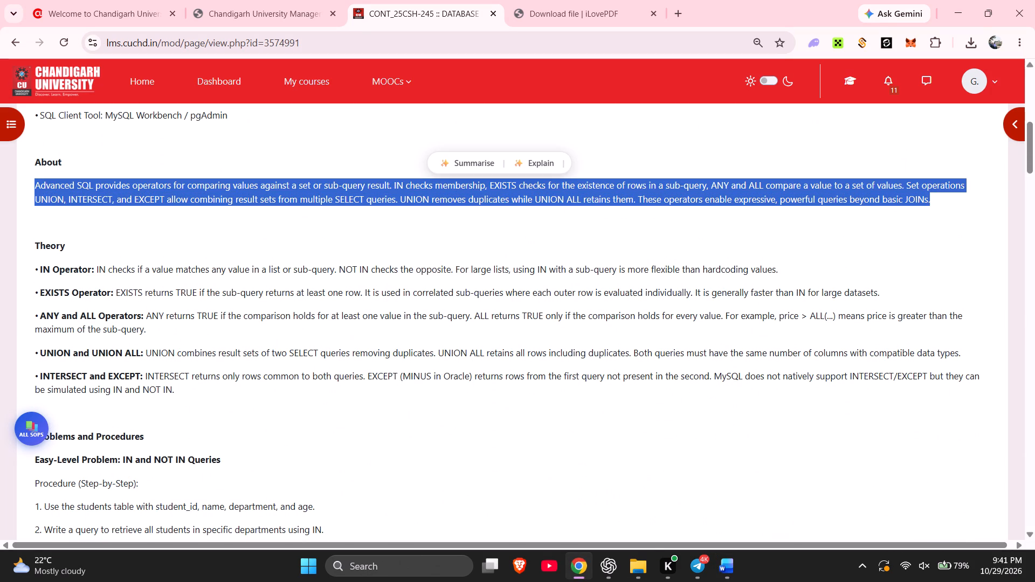
Switch to Word and replace the aggregate functions paragraph under the About heading with the copied Experiment 8 text, leaving no stray letters.
click(721, 570)
drag(553, 214, 453, 200)
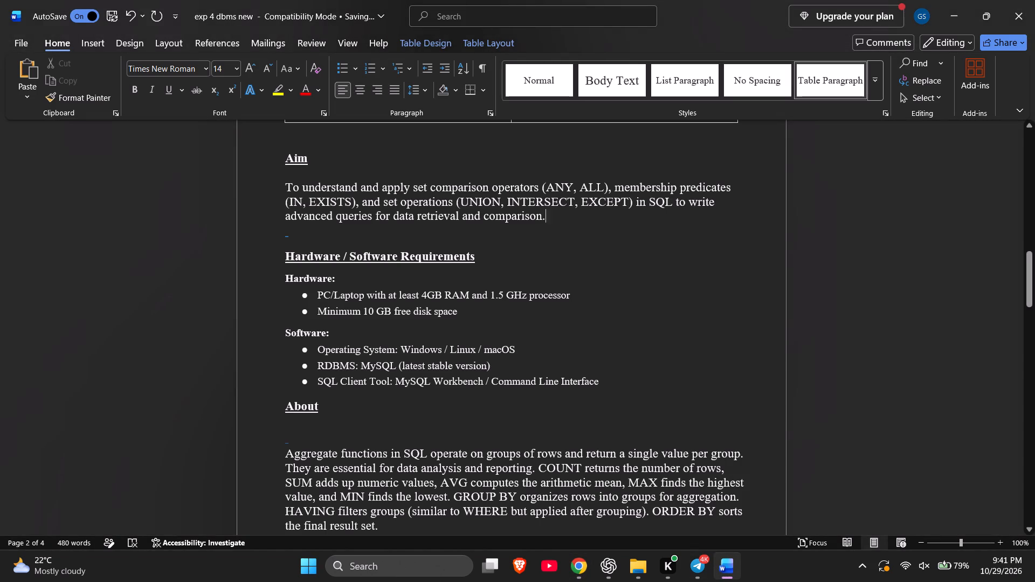
drag(453, 200, 425, 193)
click(493, 371)
scroll(493, 371, down, 1)
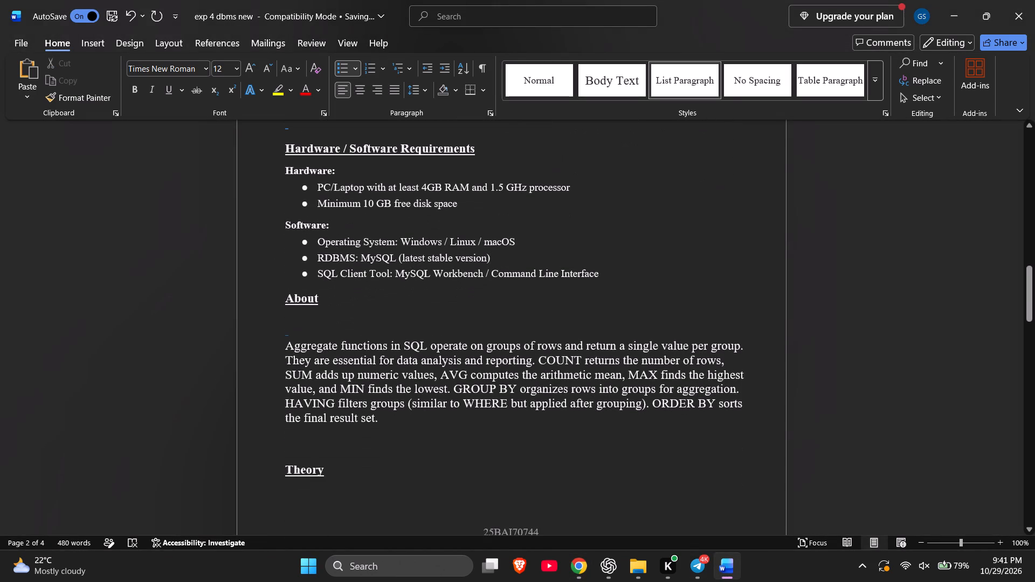
click(413, 410)
drag(403, 413, 311, 350)
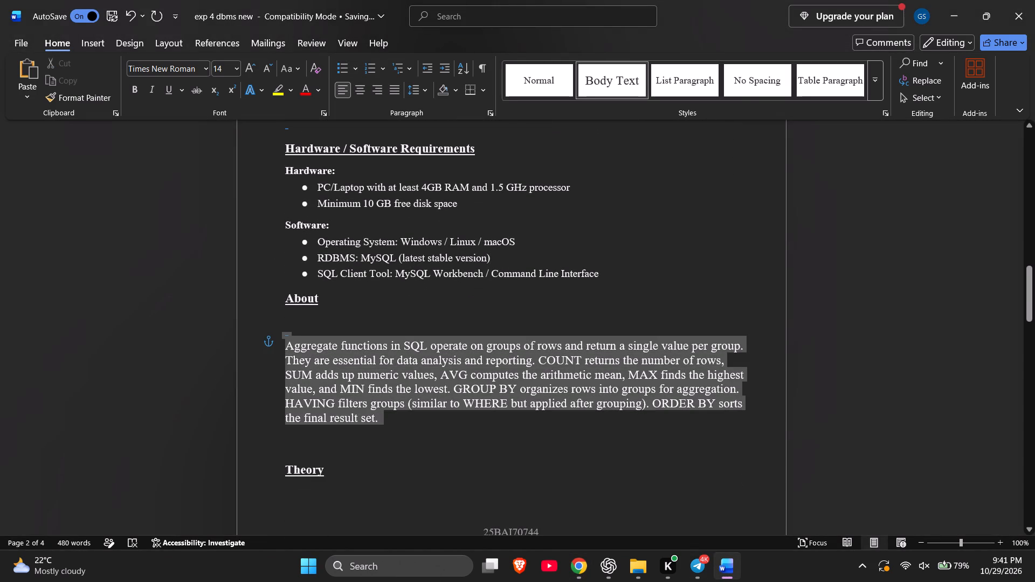
drag(311, 350, 316, 350)
key(BackSpace)
key(BackSpace)
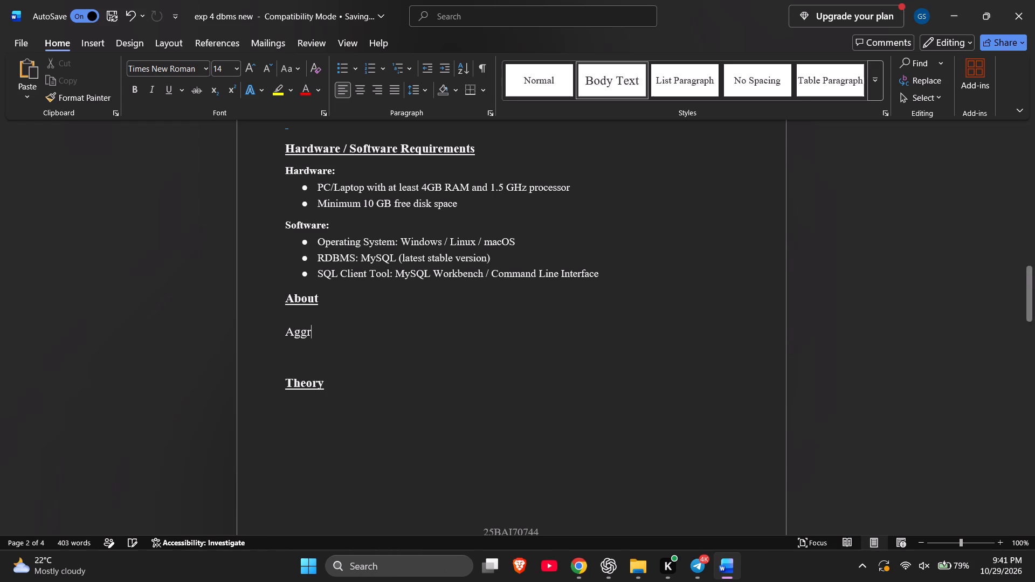
key(BackSpace)
key(BackSpace)
key(ctrl+BackSpace)
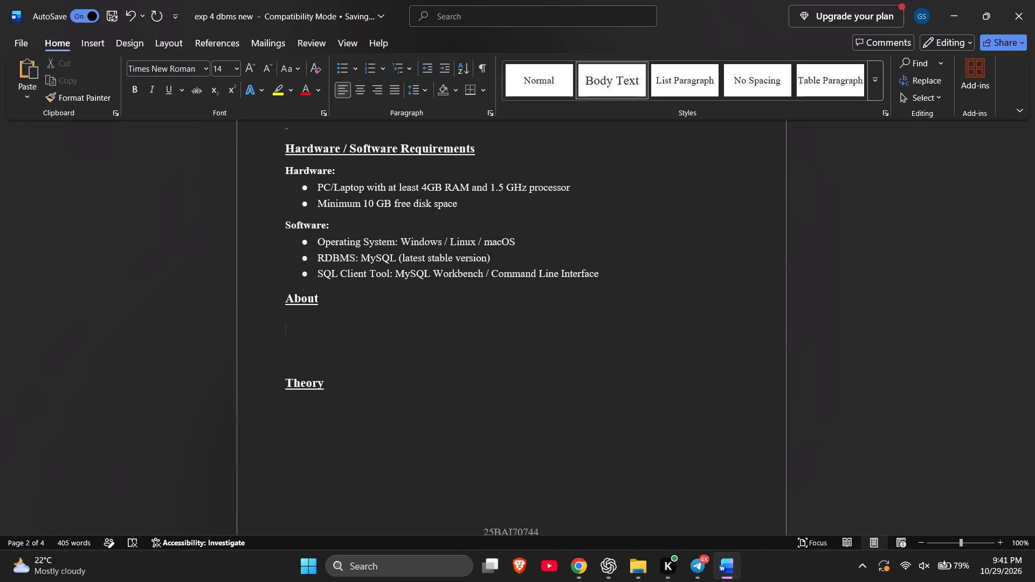
key(ctrl+v)
scroll(424, 439, down, 3)
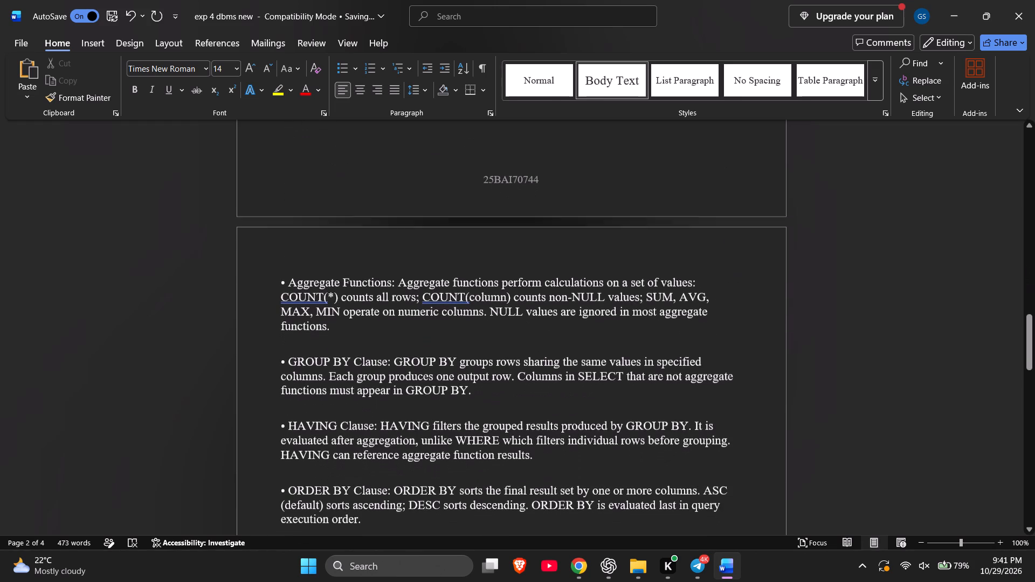
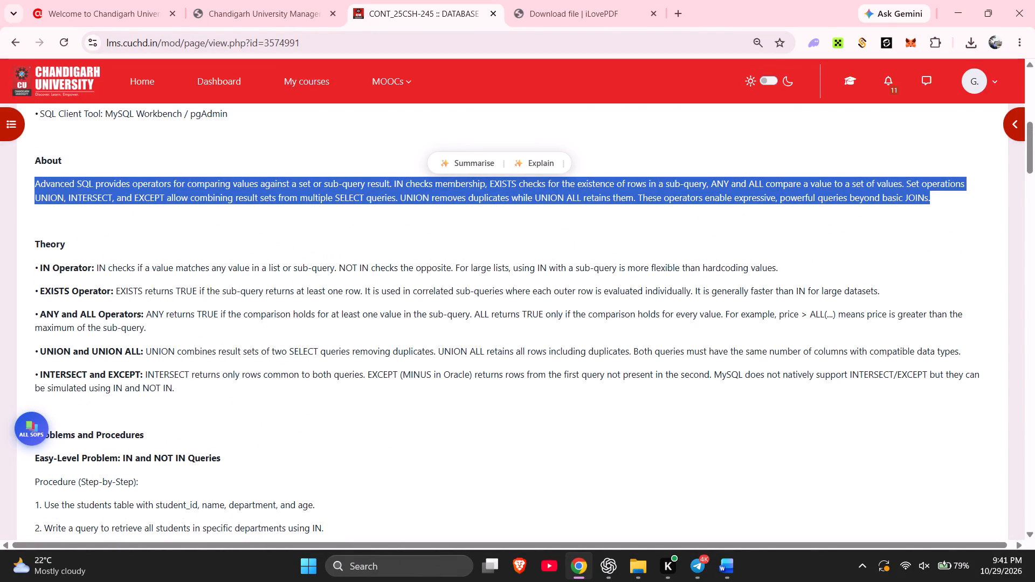
Copy the five Theory bullet points, from IN Operator through INTERSECT and EXCEPT, and switch to the report in Word.
drag(36, 266, 188, 387)
key(ctrl+c)
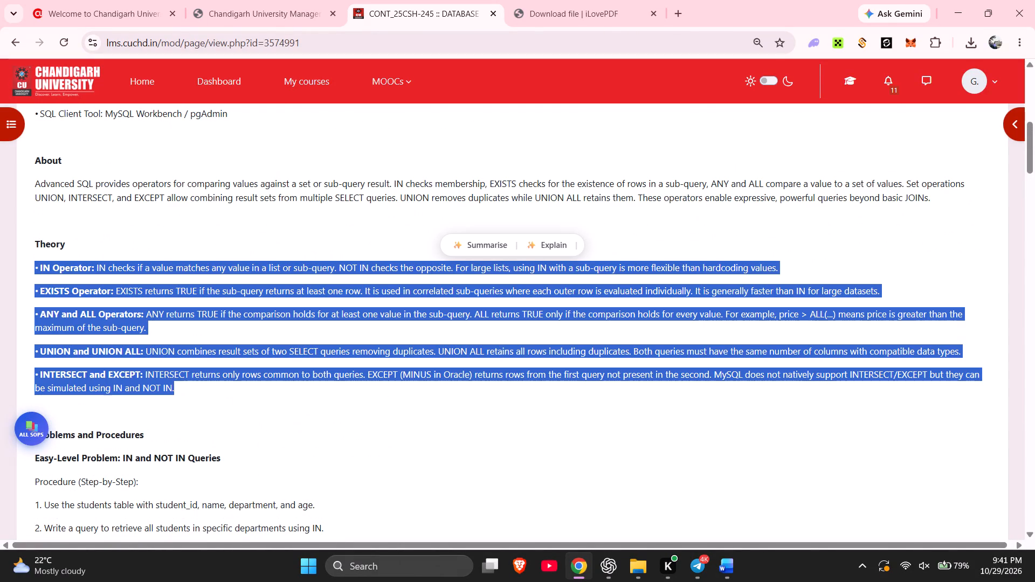
click(717, 564)
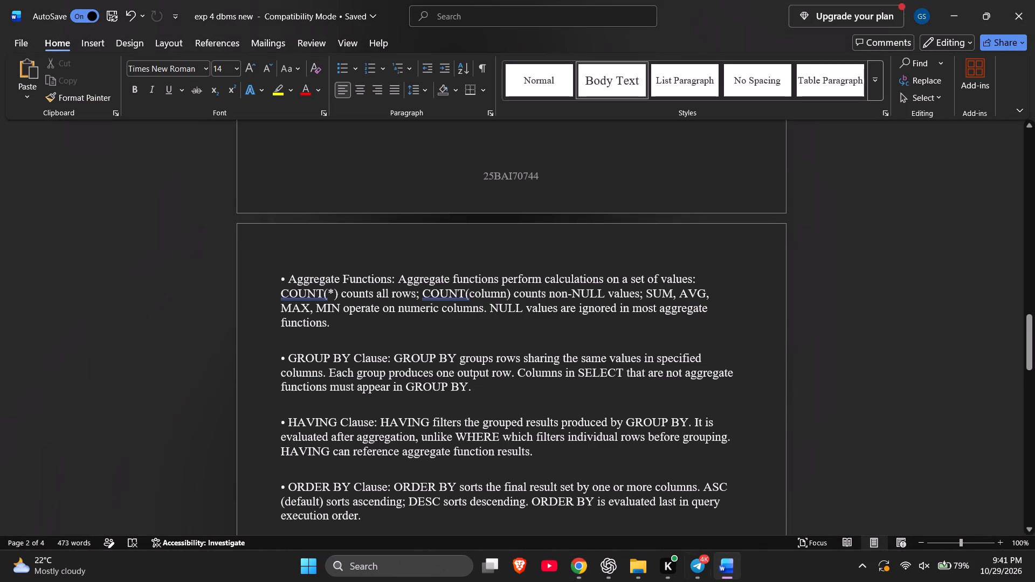
Replace the Aggregate Functions to ORDER BY bullets above Problems and Procedures with the copied IN, EXISTS, ANY/ALL, UNION and INTERSECT/EXCEPT bullets, removing the duplicate bullet mark.
scroll(412, 411, up, 2)
scroll(412, 411, down, 1)
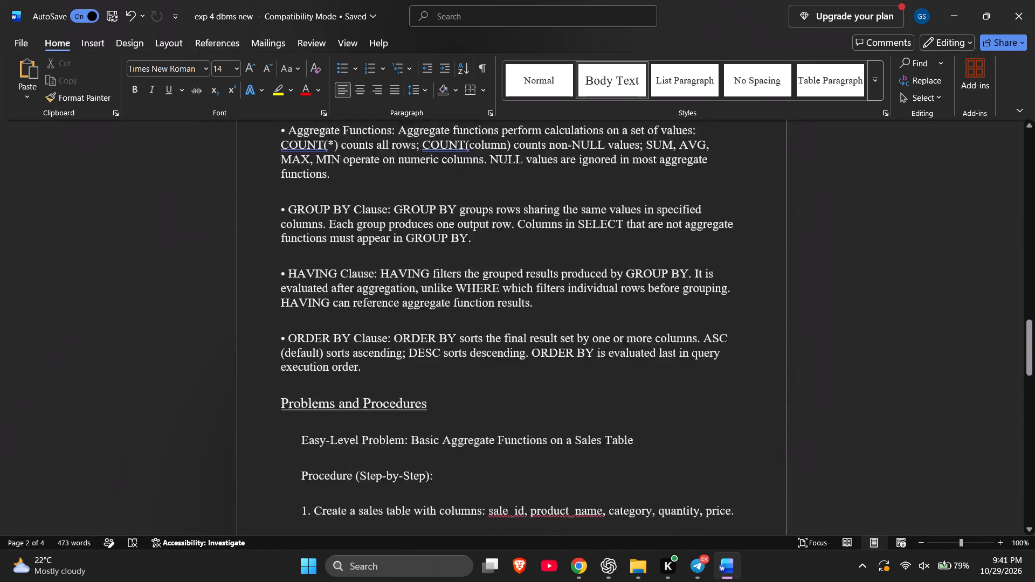
drag(360, 493, 333, 351)
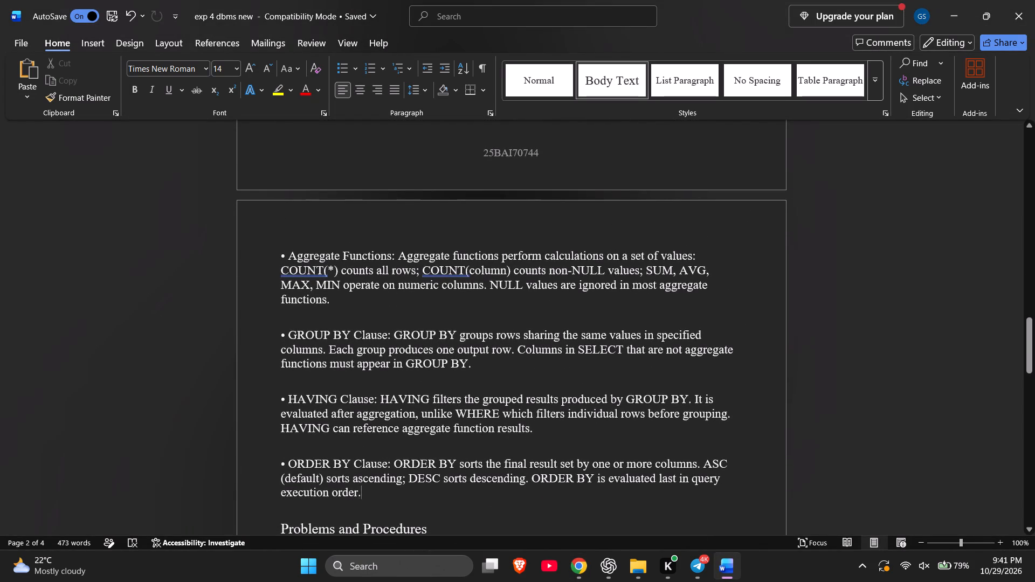
drag(333, 351, 302, 259)
key(BackSpace)
key(BackSpace)
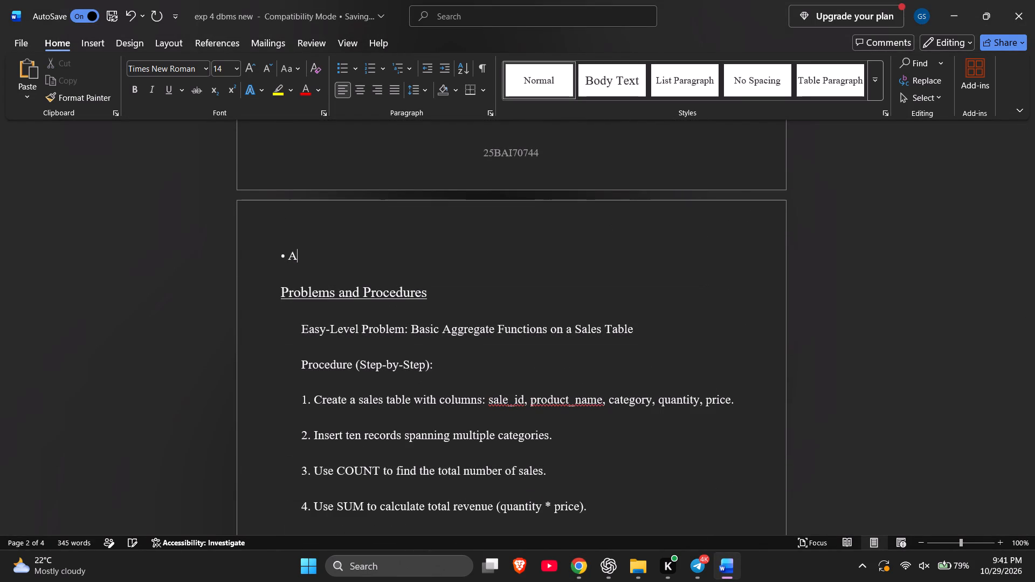
key(BackSpace)
key(ctrl+v)
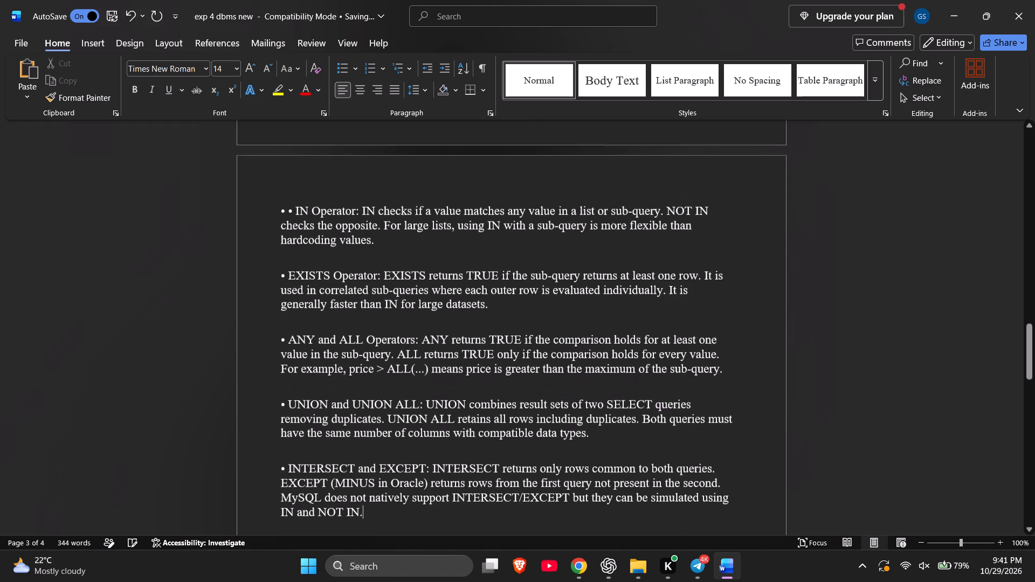
click(289, 218)
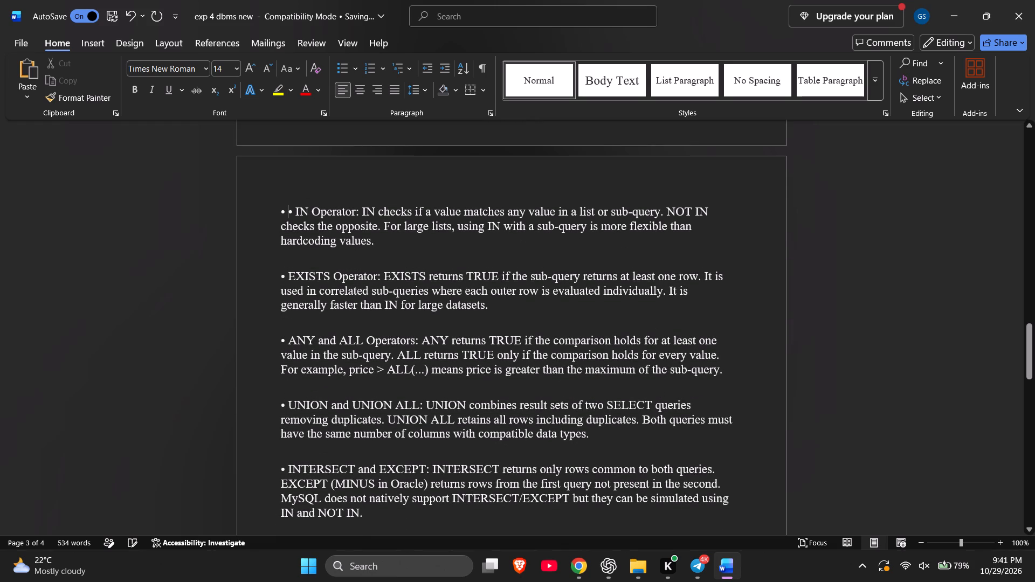
key(BackSpace)
key(BackSpace)
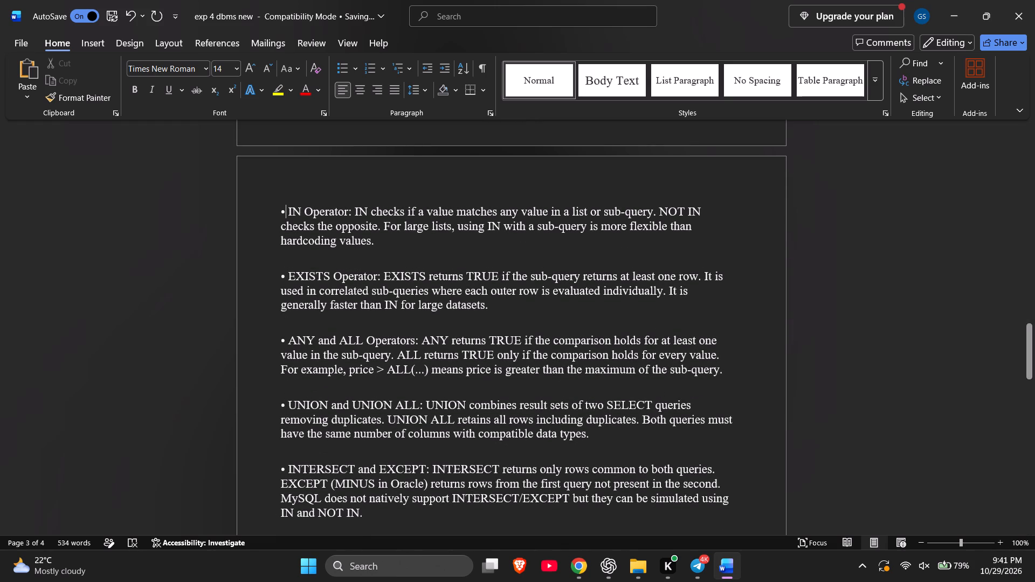
Switch to Chrome and copy procedure items 1 to 5 of the Easy-Level Problem on IN and NOT IN Queries.
scroll(300, 228, down, 1)
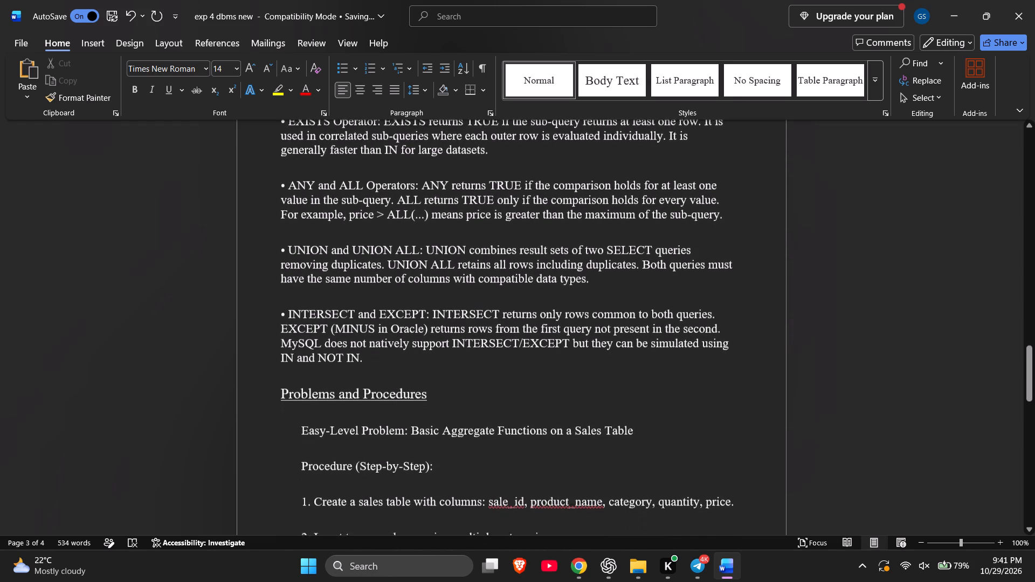
scroll(300, 228, down, 2)
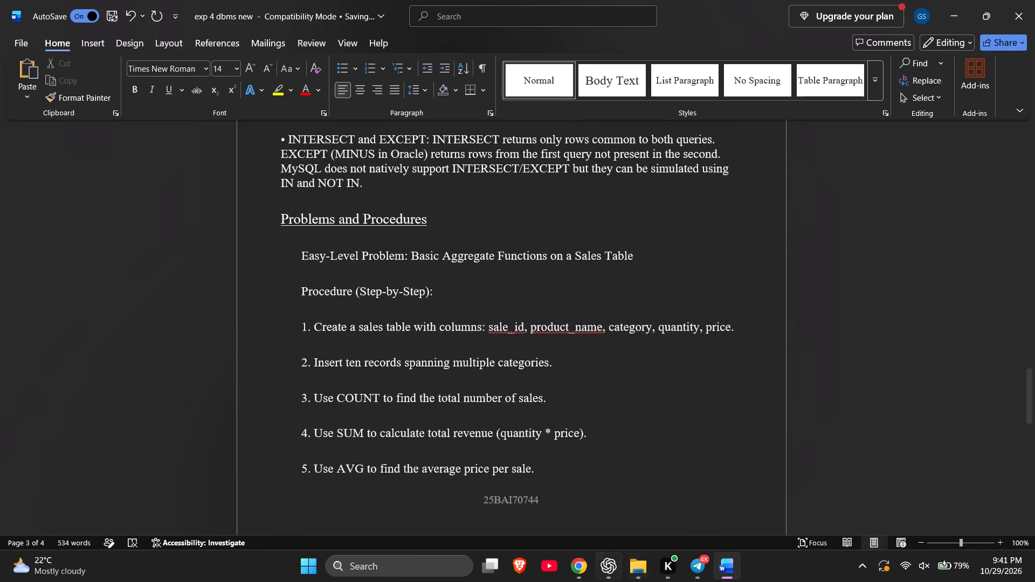
click(575, 565)
scroll(467, 346, down, 3)
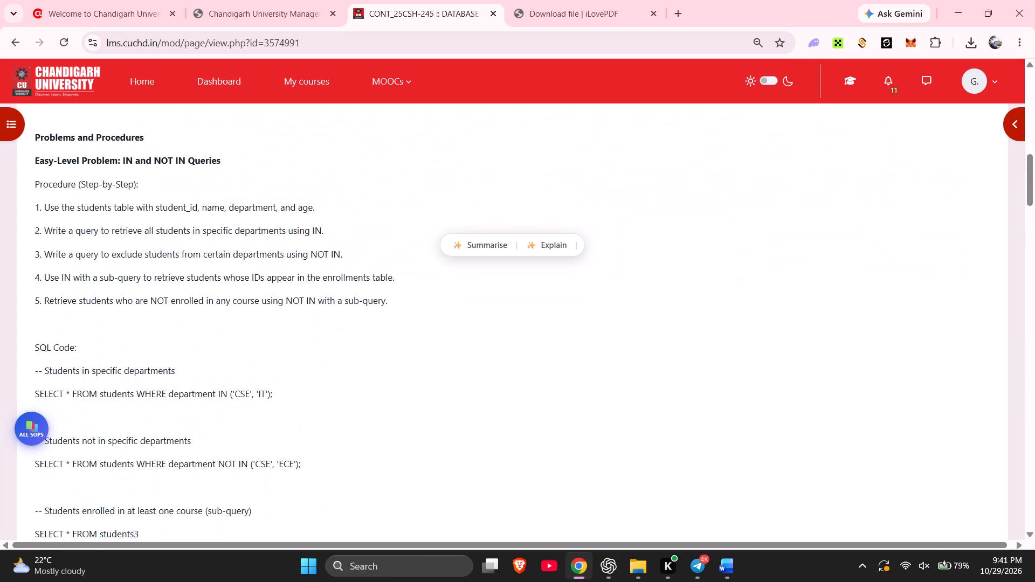
scroll(467, 346, down, 1)
drag(399, 292, 42, 189)
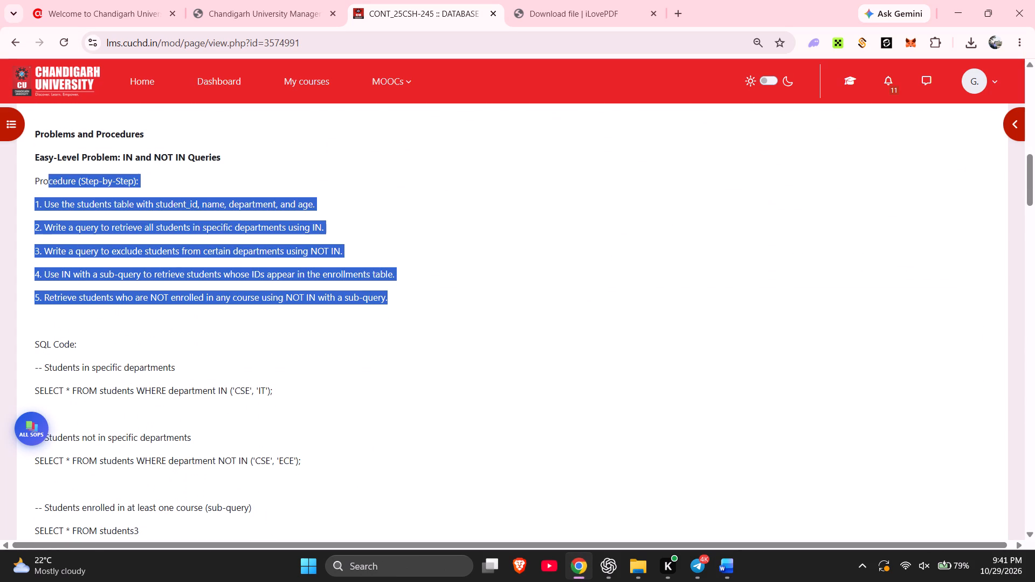
drag(42, 189, 32, 192)
key(ctrl+c)
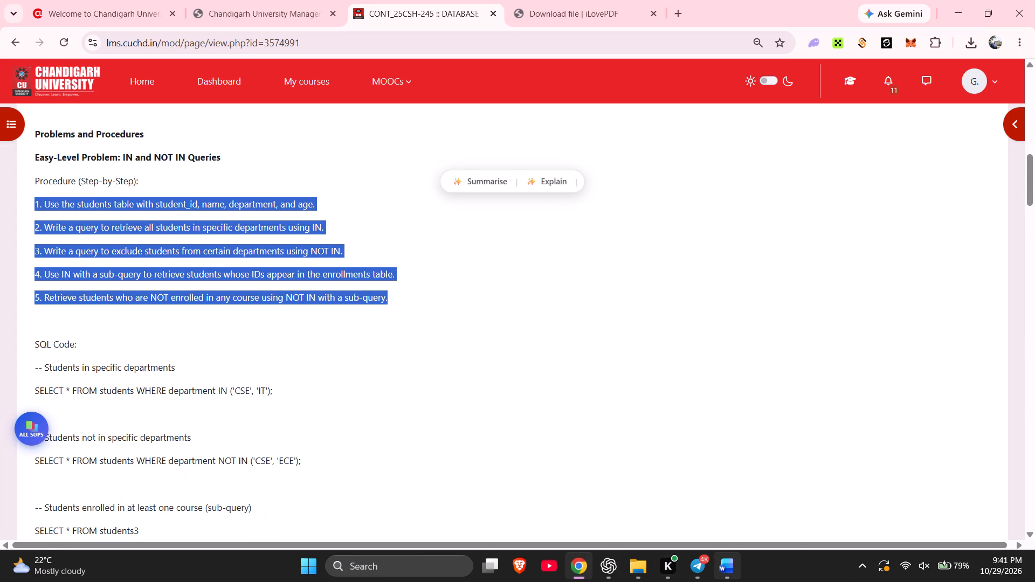
Back in Word, replace everything from the Easy-Level Problem line through procedure item 6 under Problems and Procedures with the copied five items.
click(718, 570)
scroll(601, 392, down, 3)
scroll(601, 392, up, 1)
right_click(601, 392)
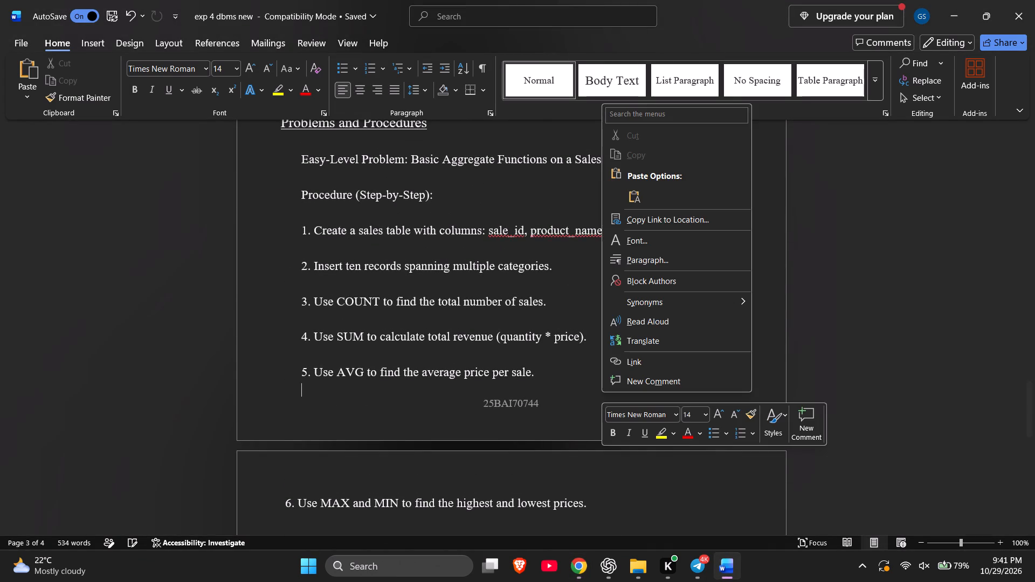
drag(588, 504, 366, 221)
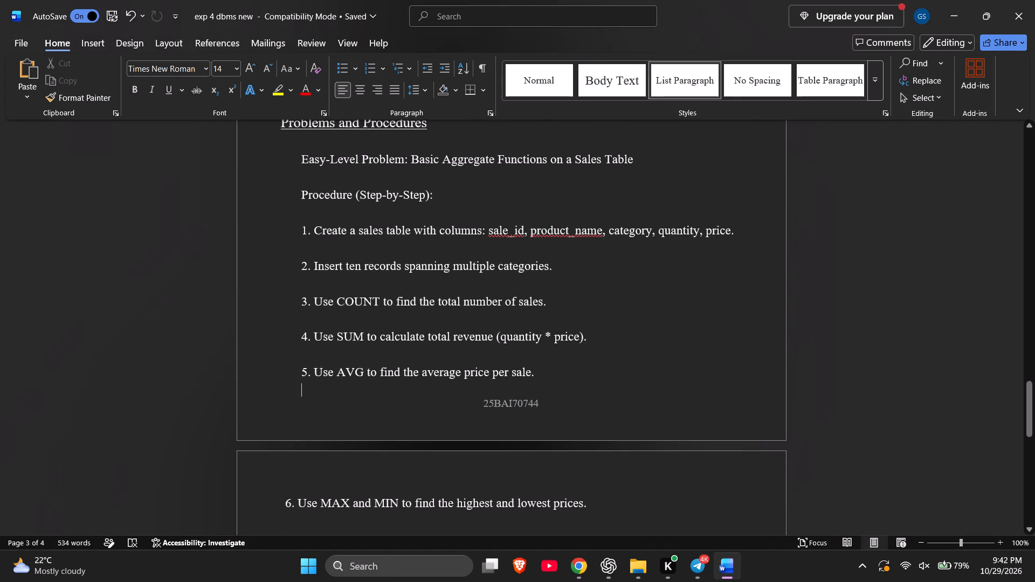
drag(591, 503, 314, 182)
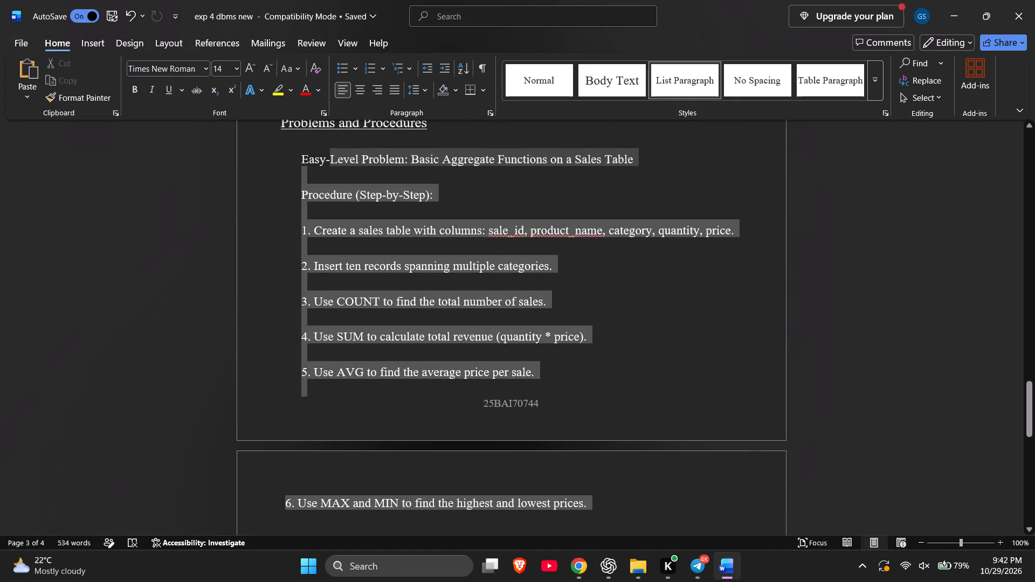
drag(314, 182, 314, 162)
key(BackSpace)
key(BackSpace)
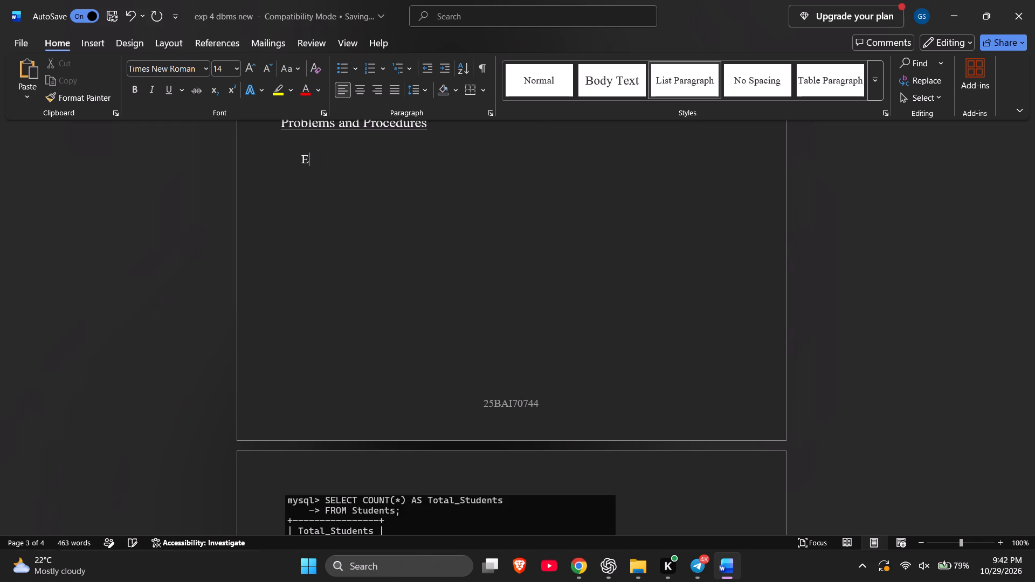
key(BackSpace)
key(ctrl+v)
Return to the Experiment 8 page in Chrome and copy the five bullets listed under Learning Objectives.
scroll(376, 285, down, 1)
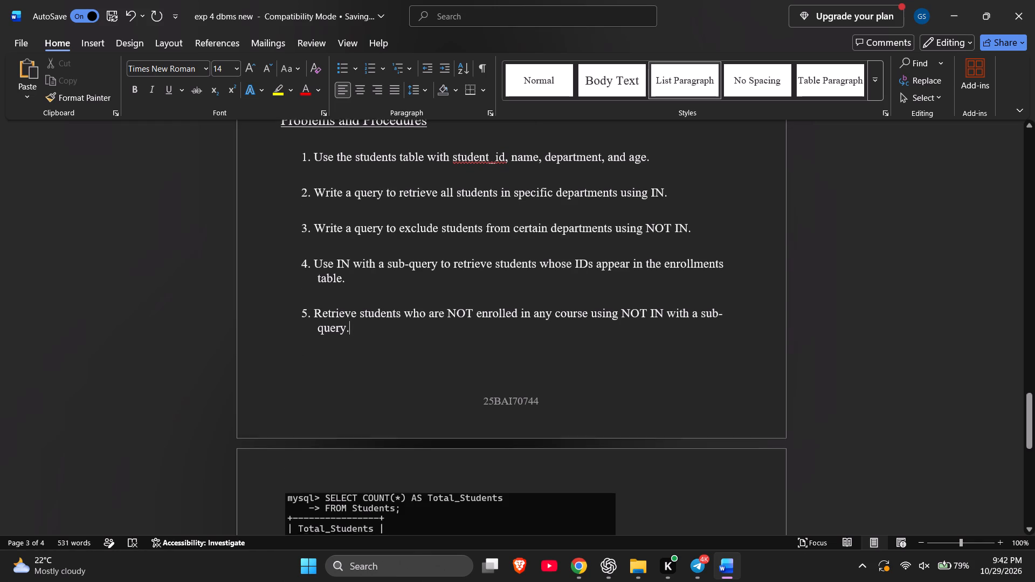
scroll(376, 285, down, 5)
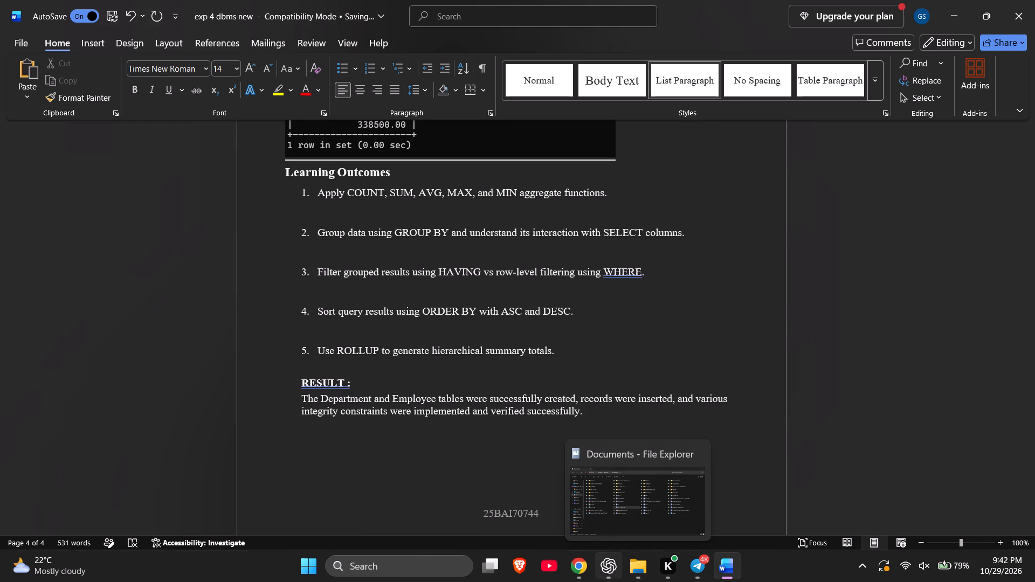
click(579, 567)
scroll(489, 307, down, 4)
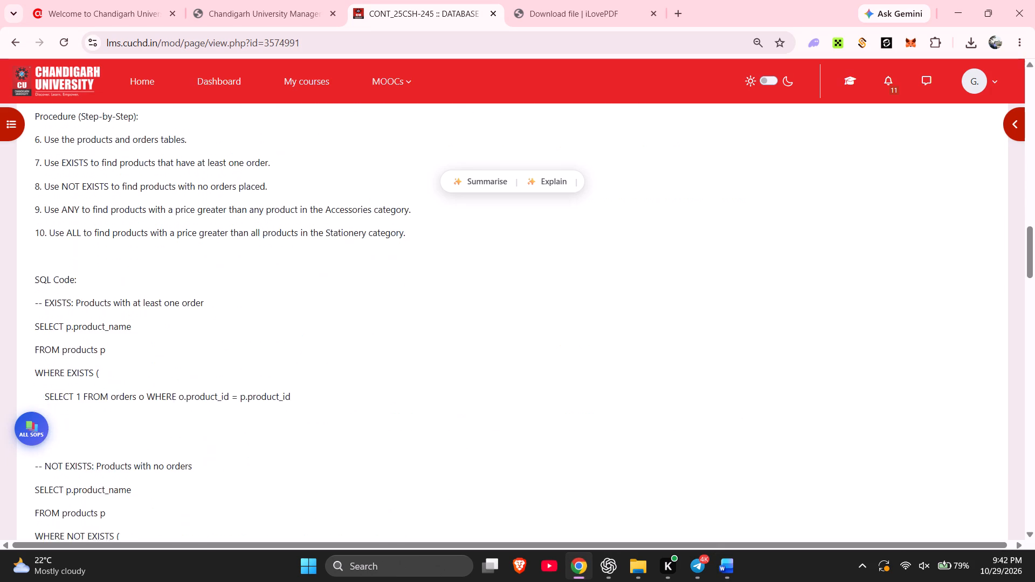
scroll(489, 307, down, 4)
scroll(489, 307, up, 1)
scroll(489, 307, down, 1)
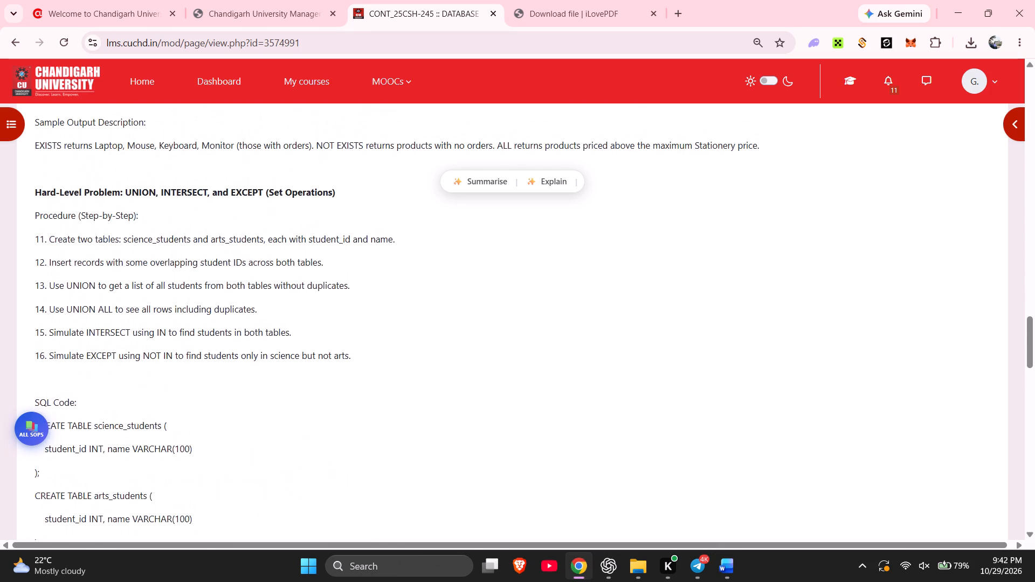
scroll(489, 307, down, 1)
scroll(489, 307, up, 3)
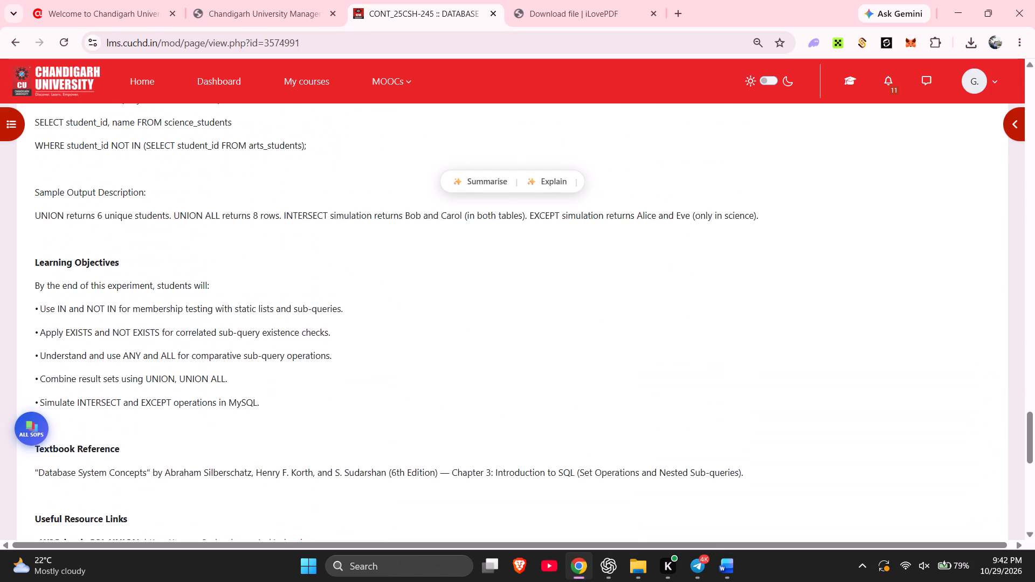
drag(263, 415, 77, 316)
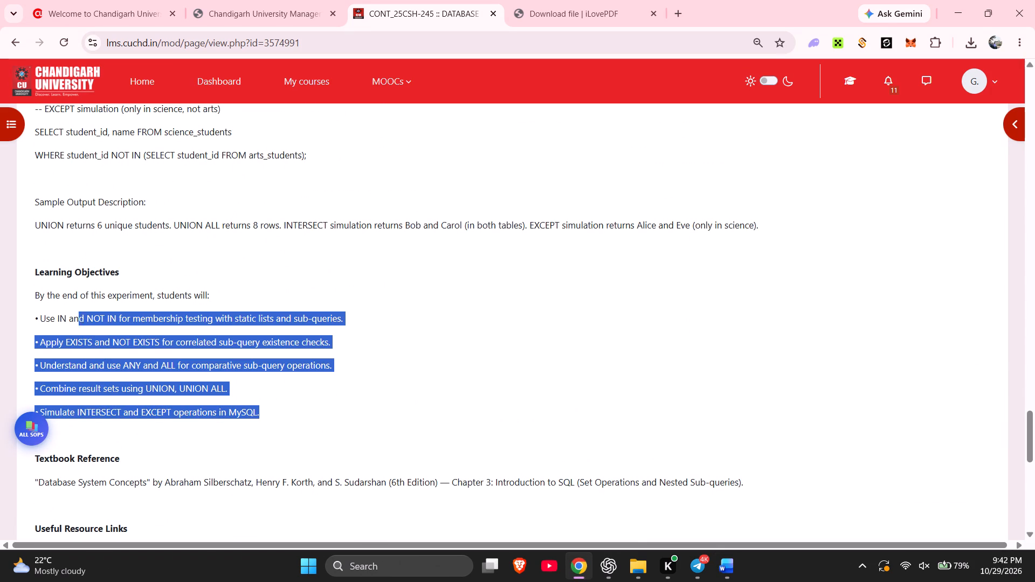
drag(77, 316, 34, 308)
key(ctrl+c)
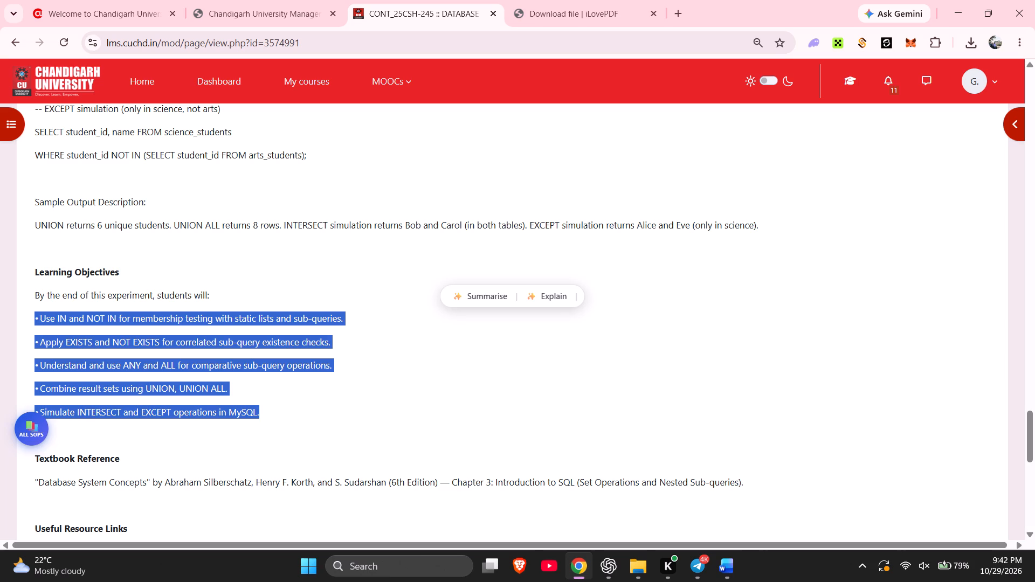
In Word, replace the five numbered Learning Outcomes with the copied objectives and add a line break after them.
click(729, 572)
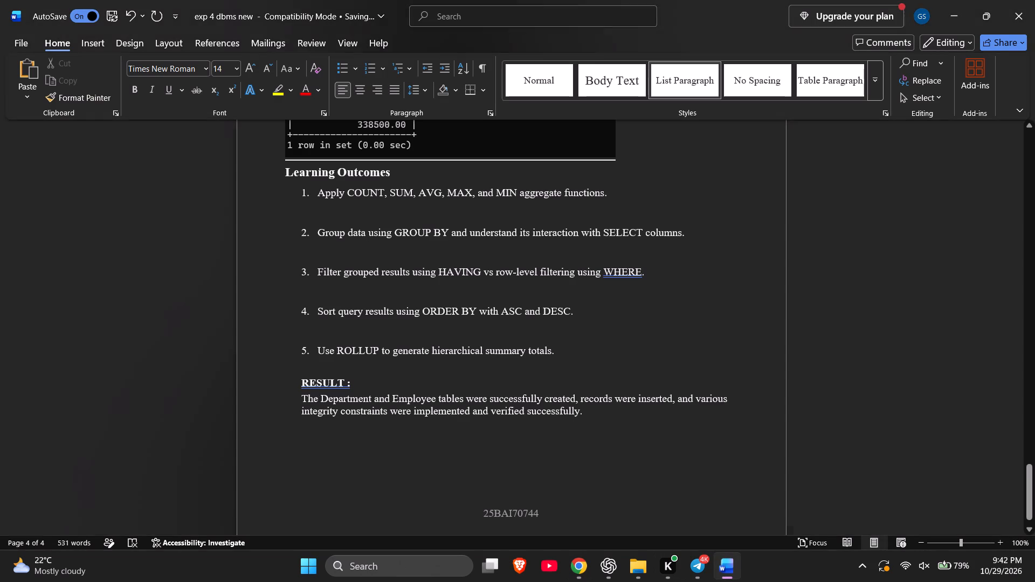
drag(563, 348, 371, 210)
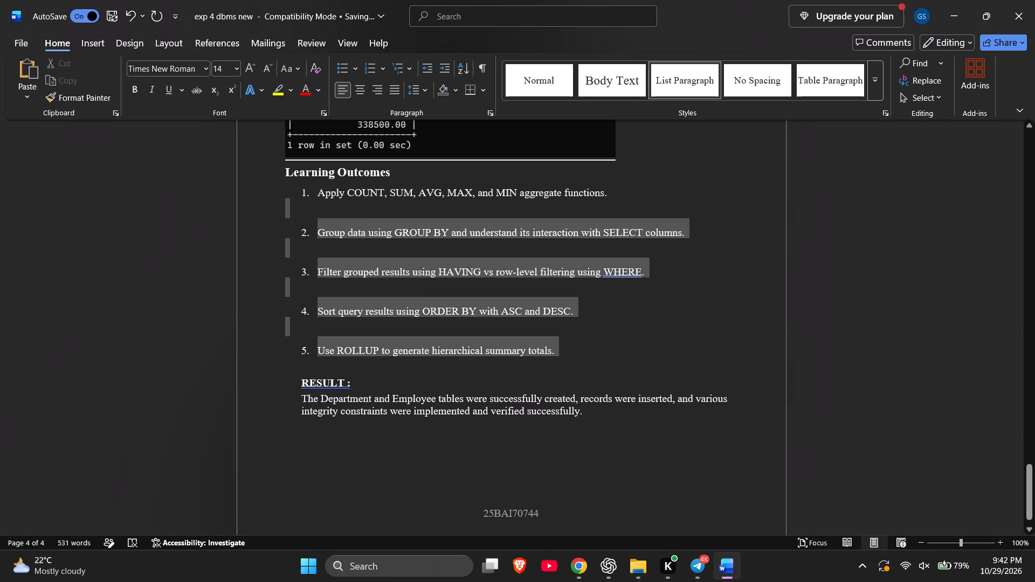
drag(371, 210, 322, 197)
key(BackSpace)
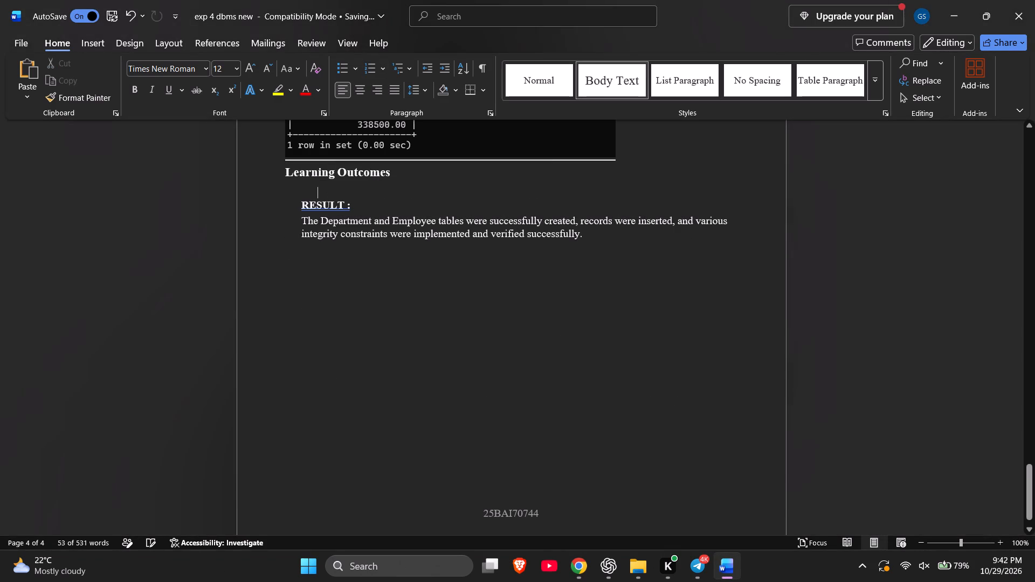
key(BackSpace)
key(ctrl+v)
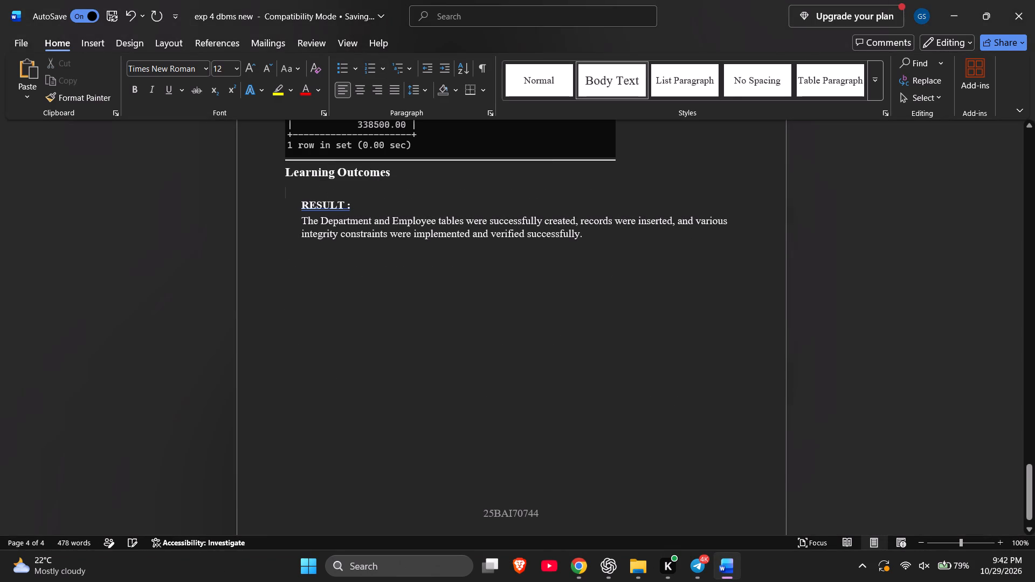
key(Return)
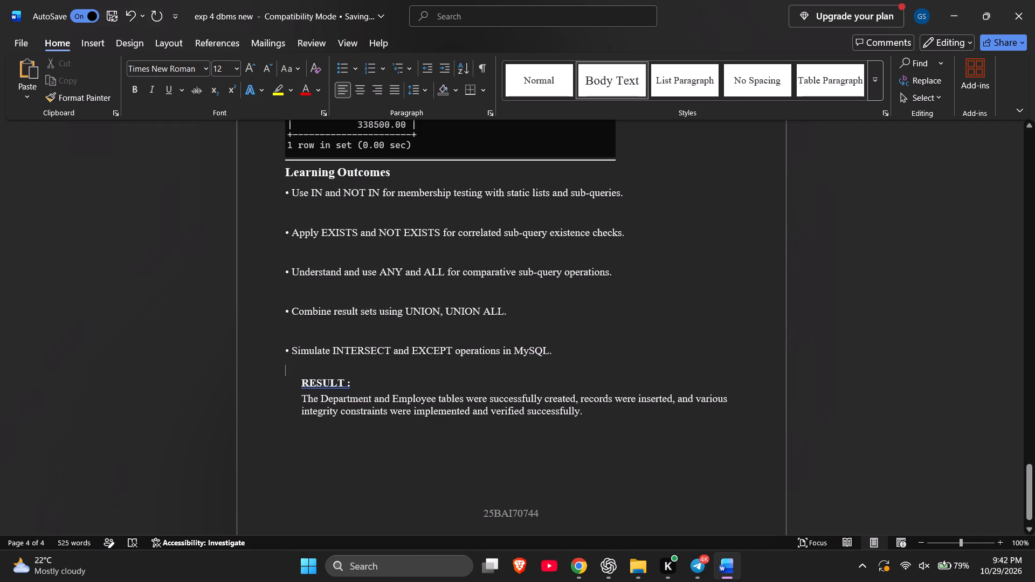
Copy the part of the Aim paragraph from "apply set comparison operators" through "in SQL".
scroll(630, 400, up, 13)
scroll(467, 412, down, 2)
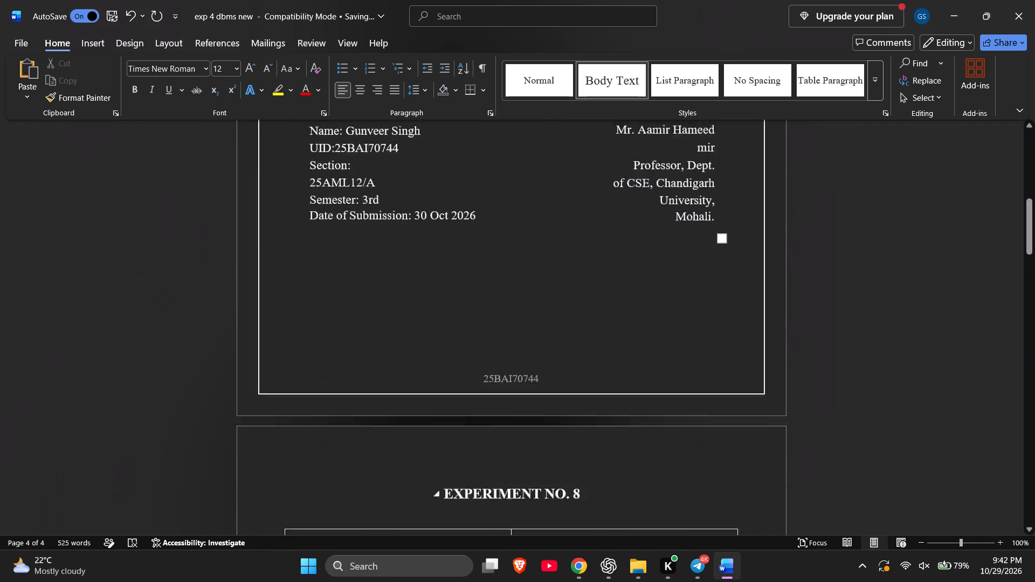
scroll(467, 412, down, 4)
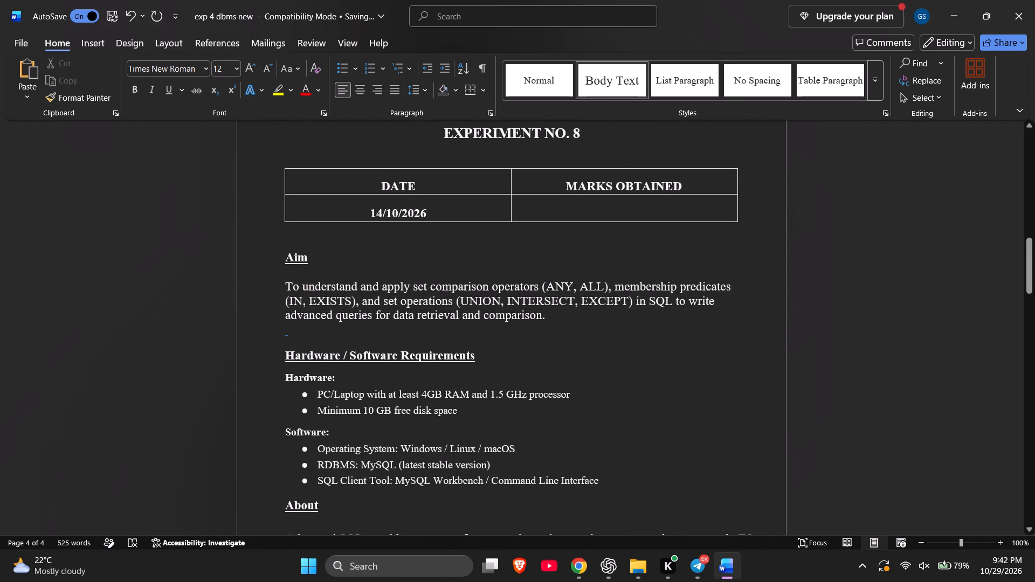
drag(381, 281, 494, 295)
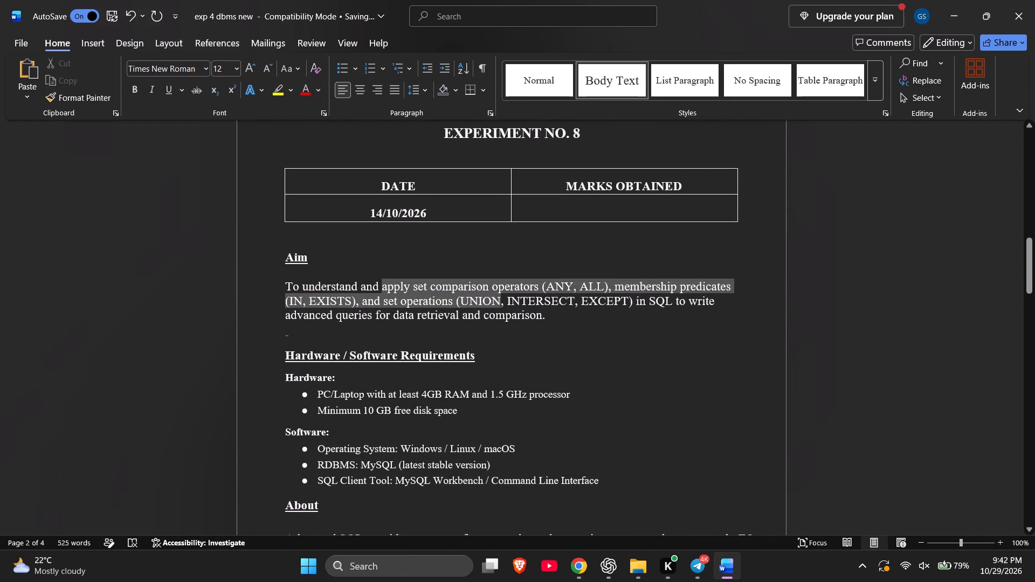
drag(494, 295, 642, 282)
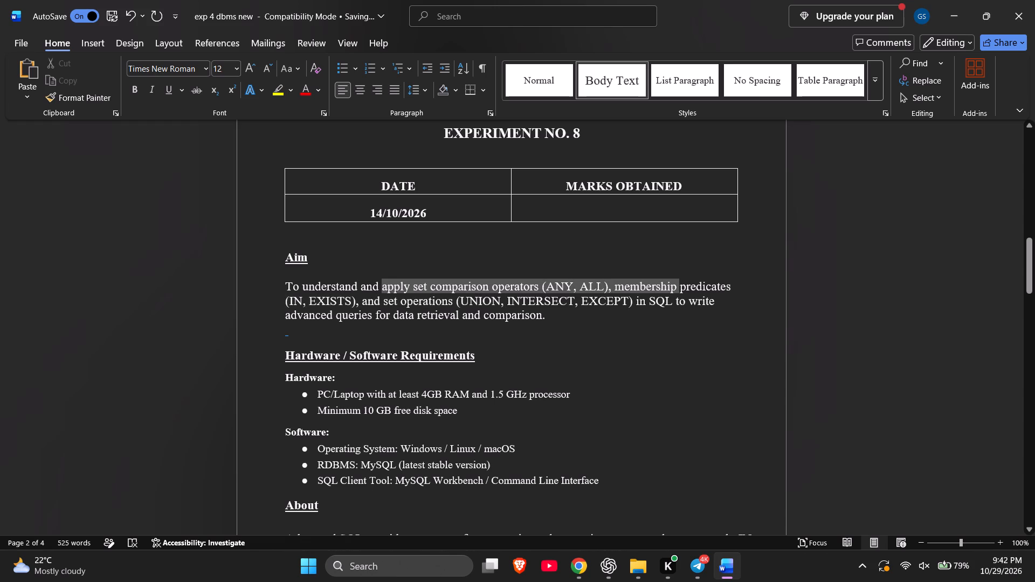
drag(642, 282, 673, 300)
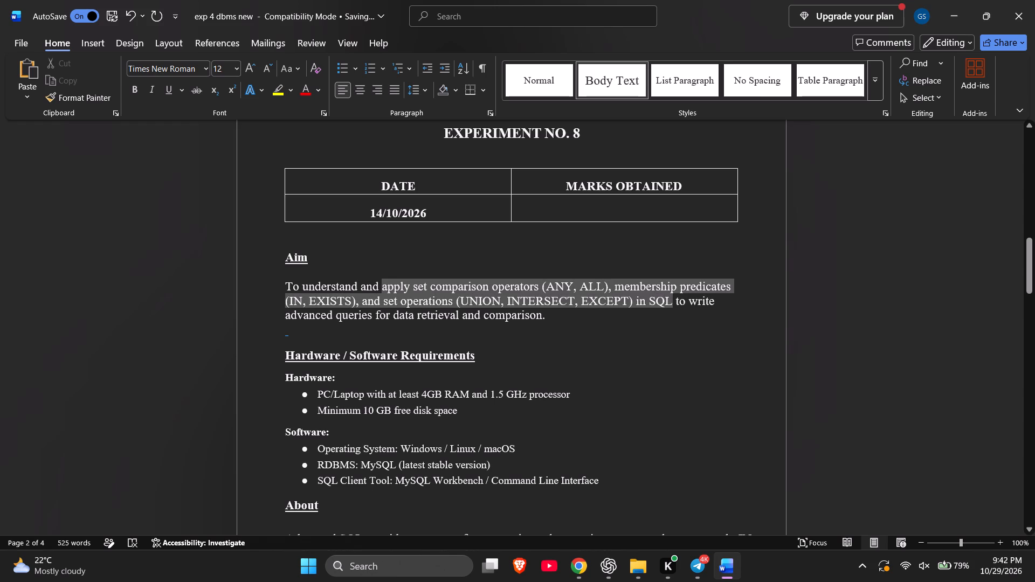
drag(673, 300, 672, 300)
key(ctrl+c)
Replace the text under RESULT with "Successfully" followed by the copied Aim phrase.
scroll(546, 415, down, 5)
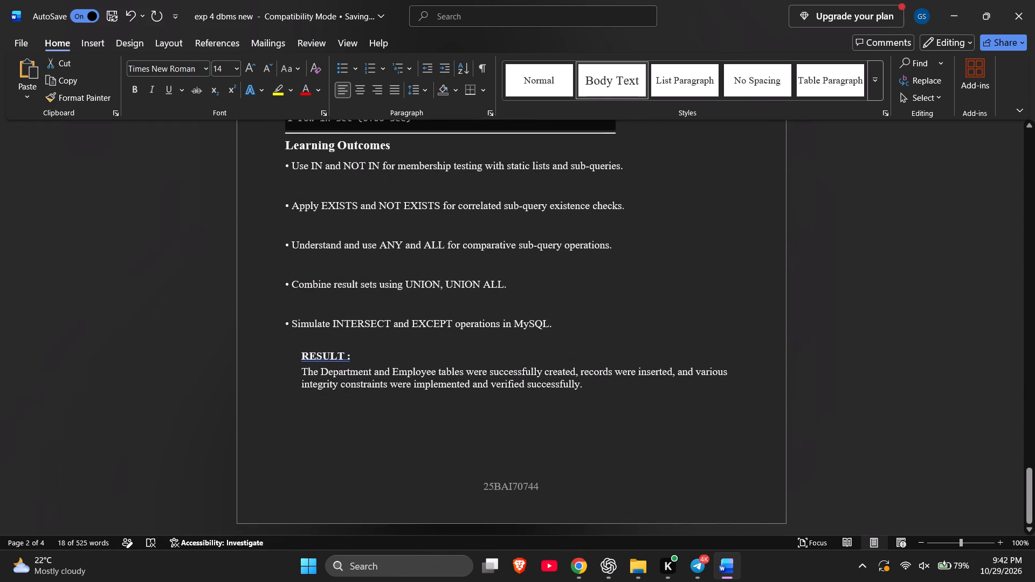
drag(583, 383, 381, 365)
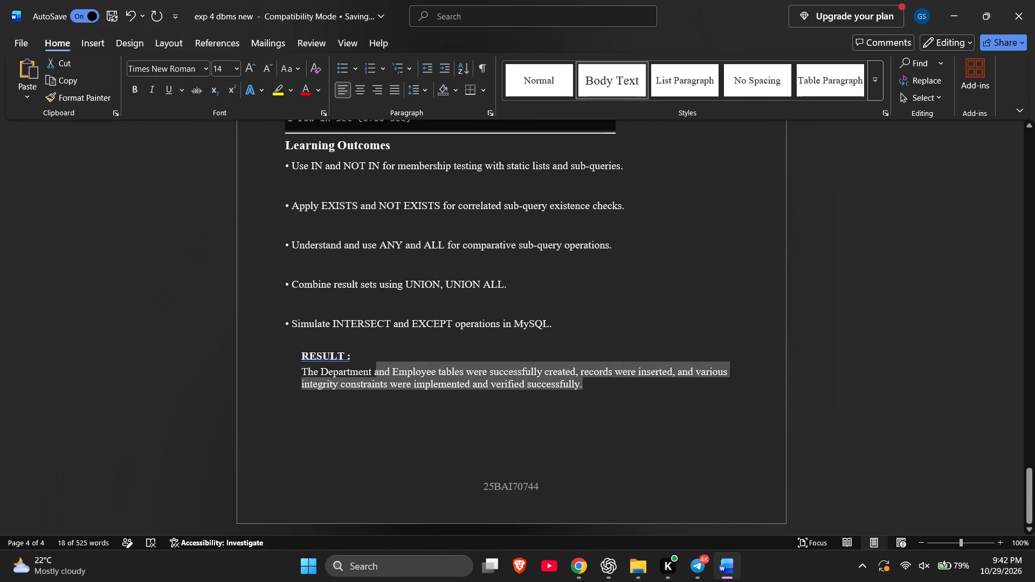
drag(381, 365, 337, 372)
key(BackSpace)
key(BackSpace)
key(BackSpace)
key(BackSpace)
key(shift+BackSpace)
text(Successfully)
key(space)
key(ctrl+v)
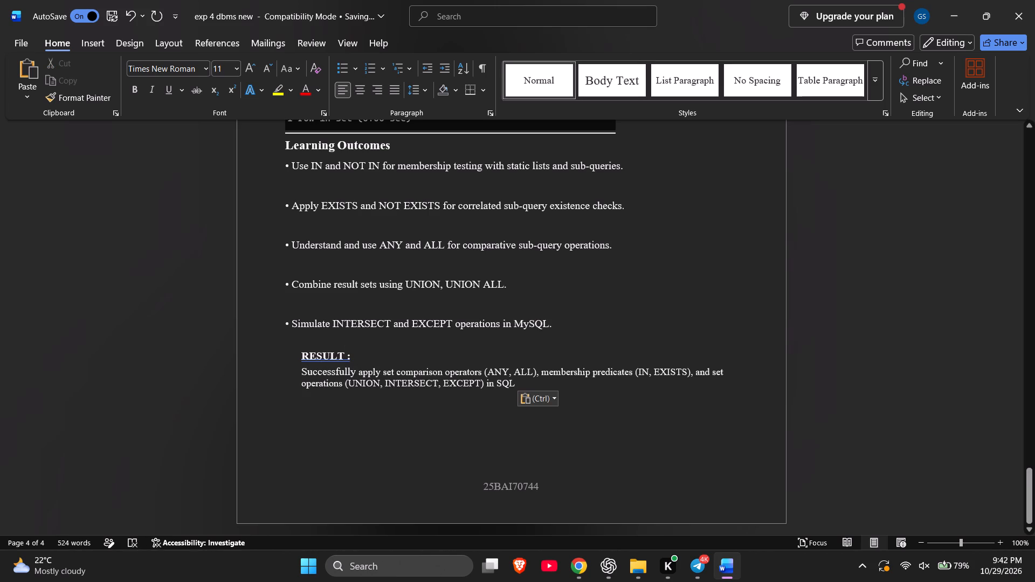
Set the "RESULT :" heading to font size 16.
drag(368, 356, 297, 353)
drag(297, 353, 288, 352)
click(389, 307)
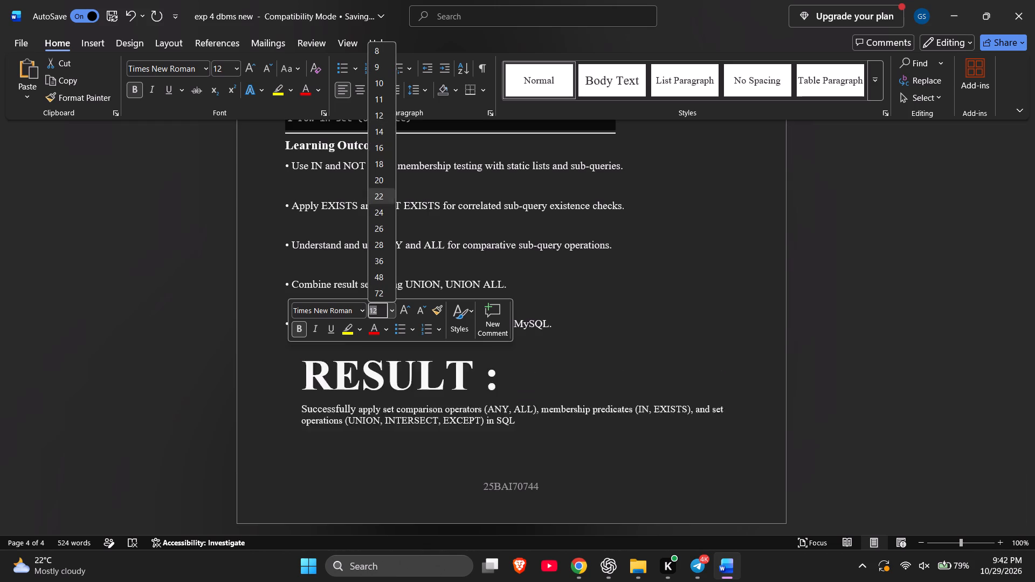
click(381, 145)
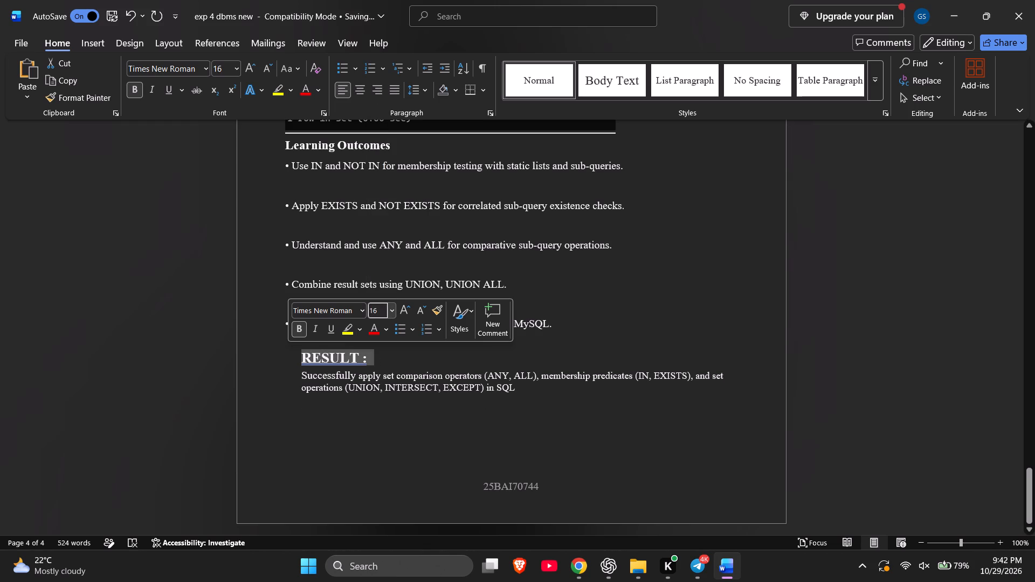
Set the paragraph under the RESULT heading to font size 12.
drag(521, 393, 331, 377)
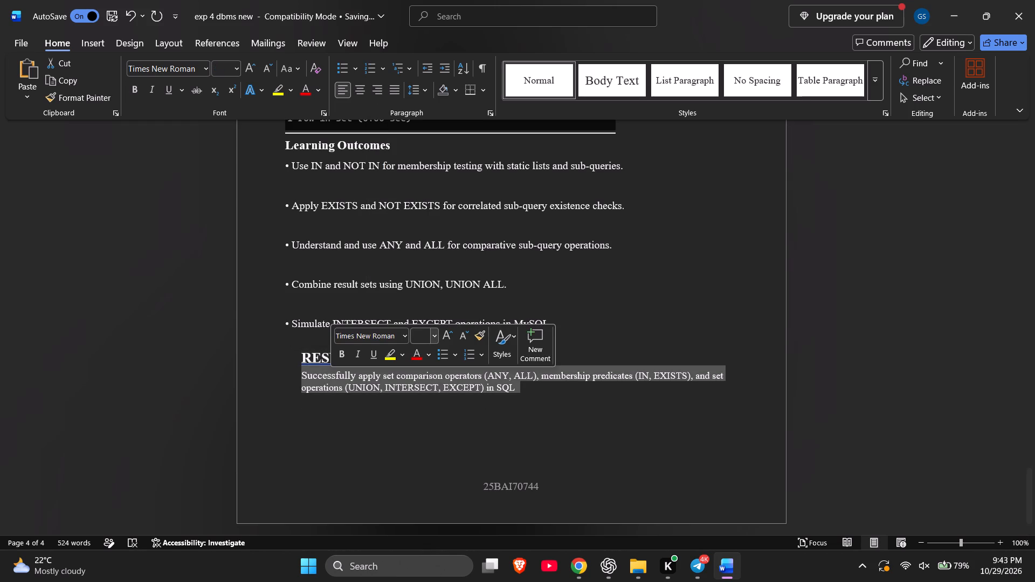
click(433, 332)
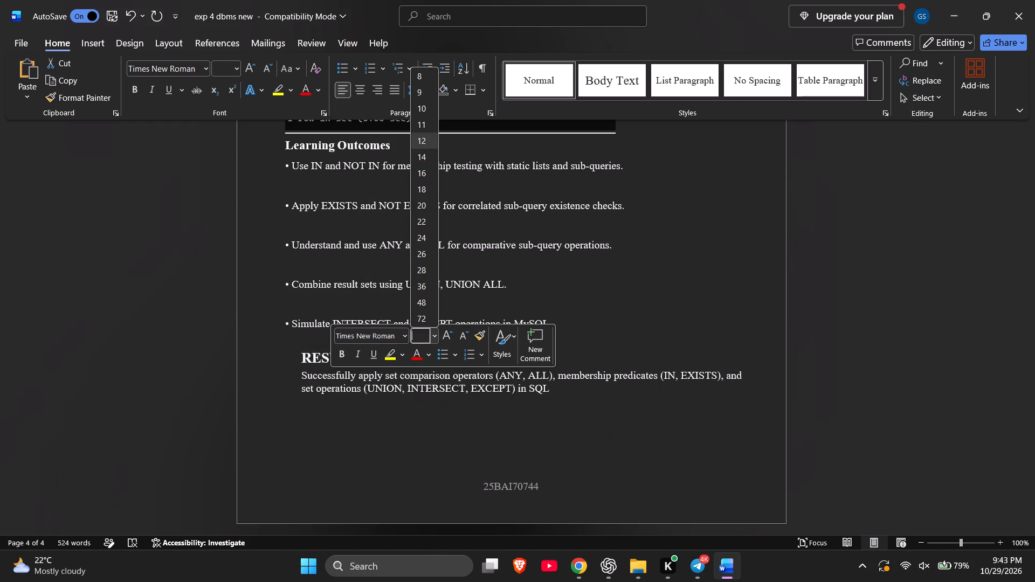
click(424, 149)
click(558, 209)
Rename the document as "exp 8" and close it.
scroll(558, 209, up, 5)
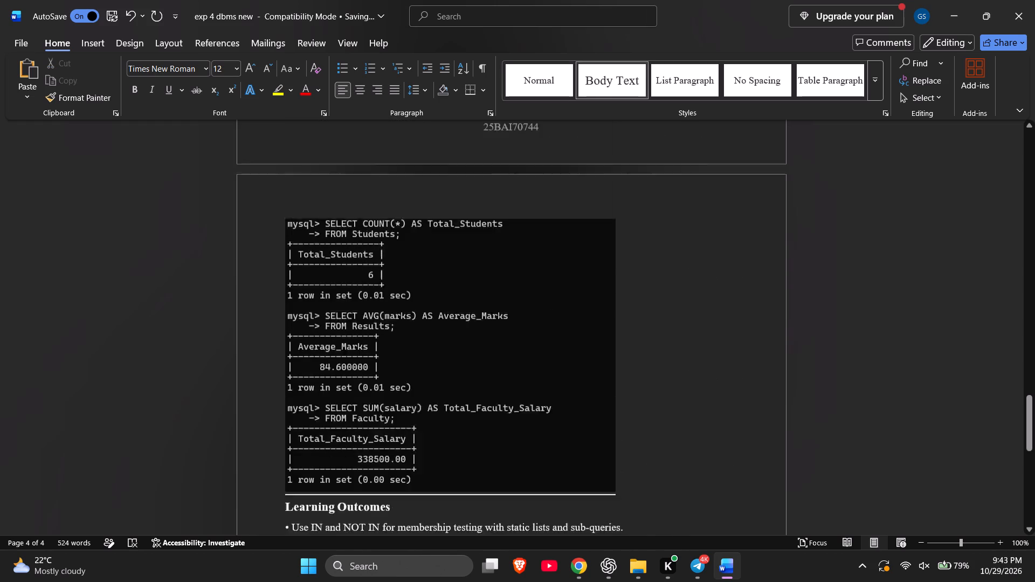
scroll(558, 209, up, 15)
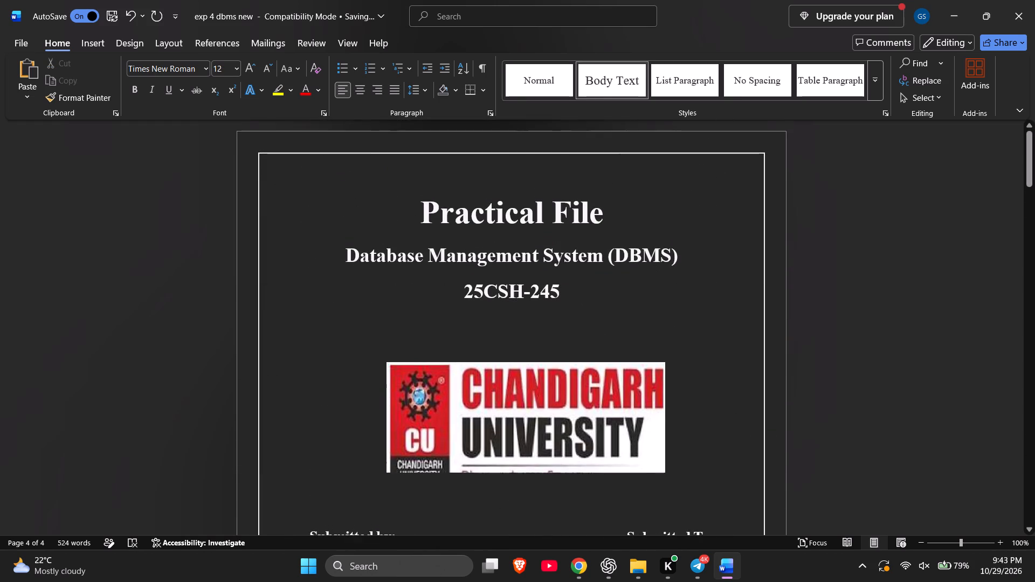
scroll(558, 339, down, 7)
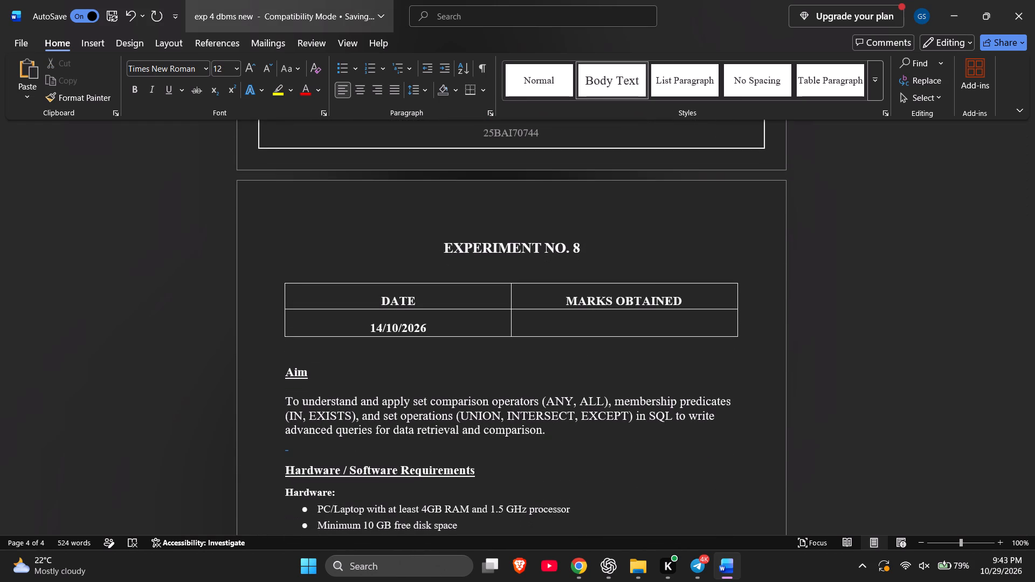
click(254, 9)
click(315, 78)
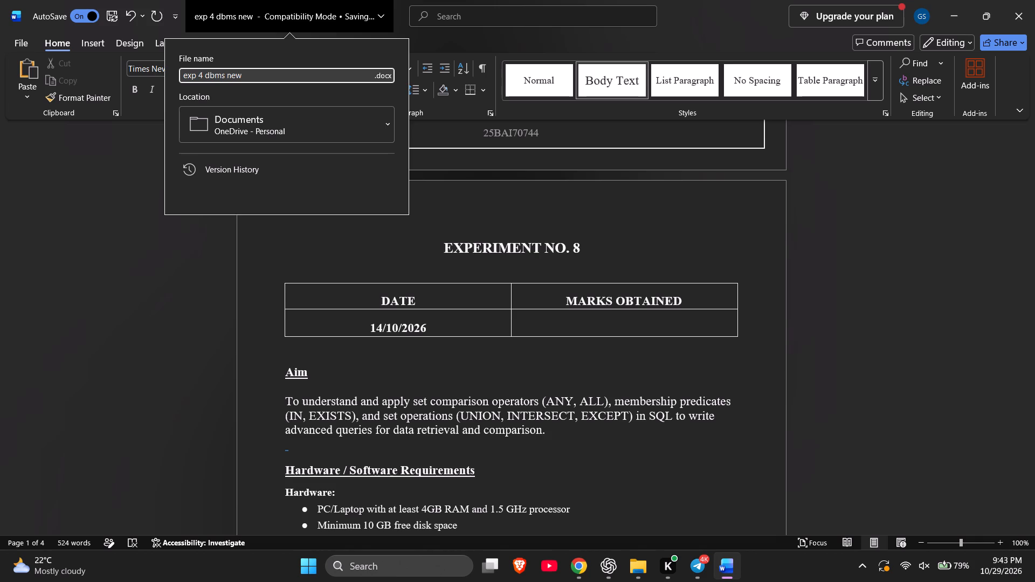
key(BackSpace)
key(BackSpace)
key(BackSpace)
key(BackSpace)
key(BackSpace)
key(BackSpace)
key(BackSpace)
key(BackSpace)
key(BackSpace)
key(BackSpace)
key(8)
key(Return)
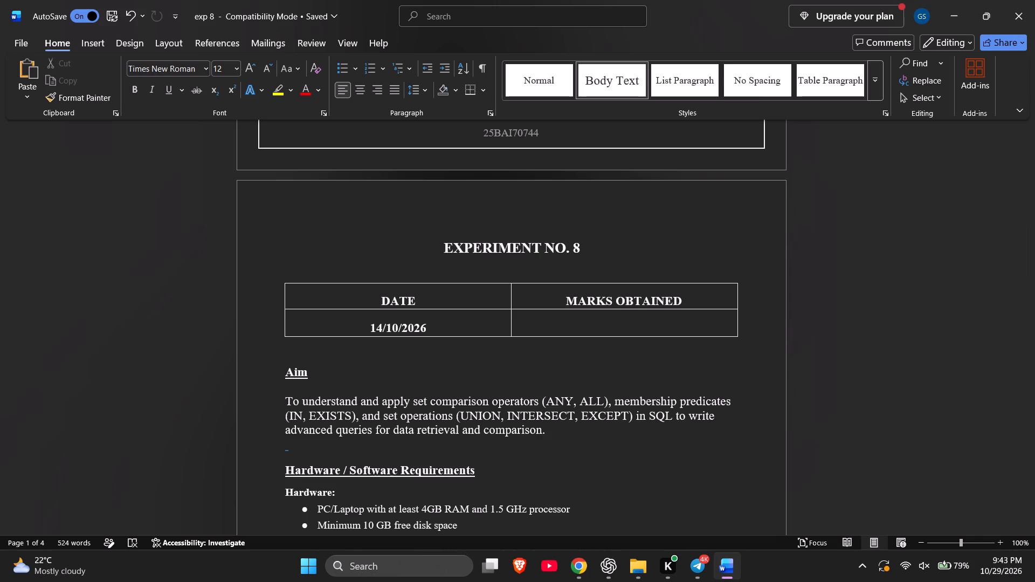
click(1034, 0)
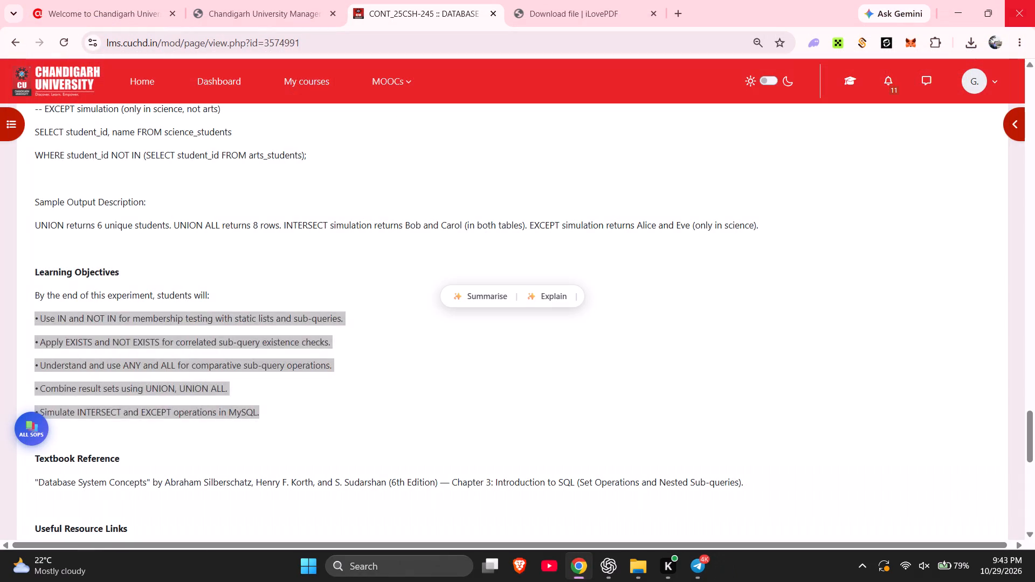
In Chrome's iLovePDF tab, open the Word to PDF converter and add "exp 8" from the Documents folder.
click(602, 0)
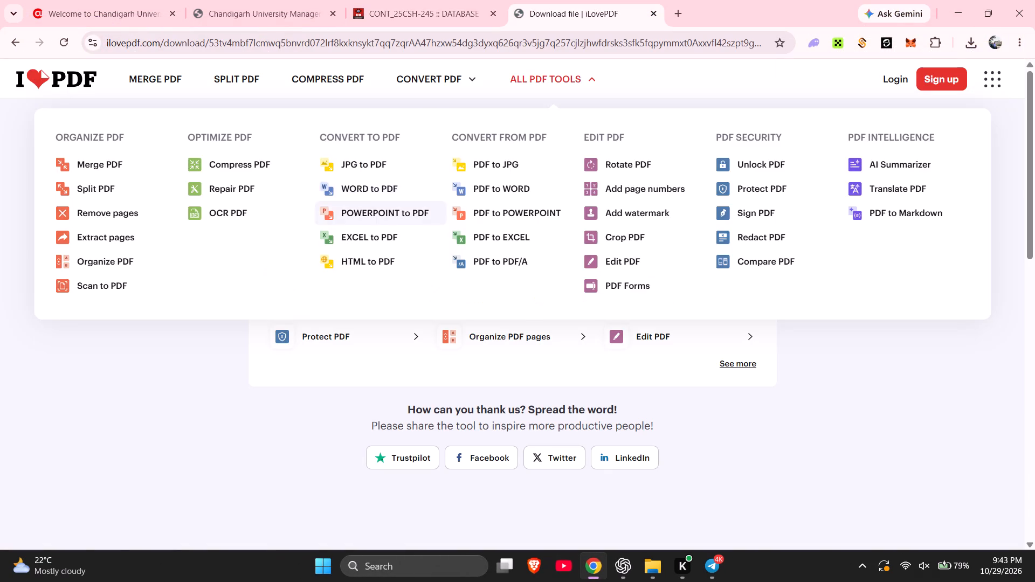
click(384, 183)
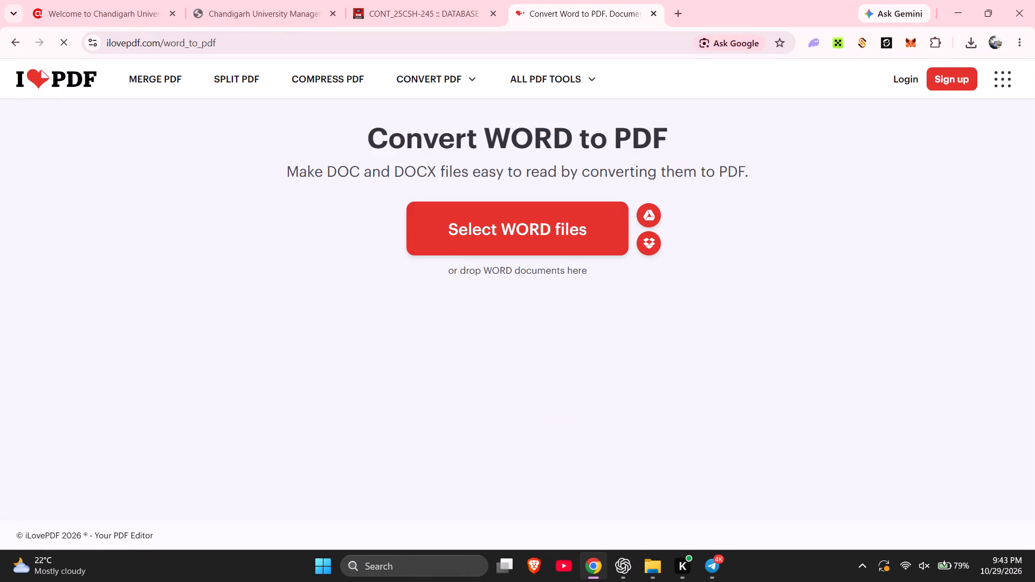
click(471, 221)
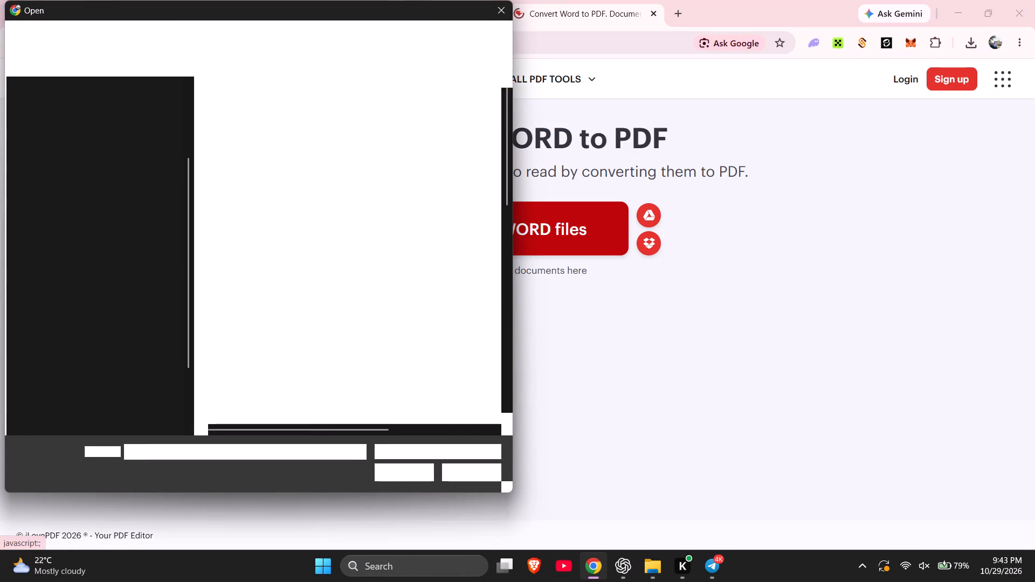
scroll(252, 315, down, 20)
scroll(252, 315, down, 20)
scroll(252, 315, down, 4)
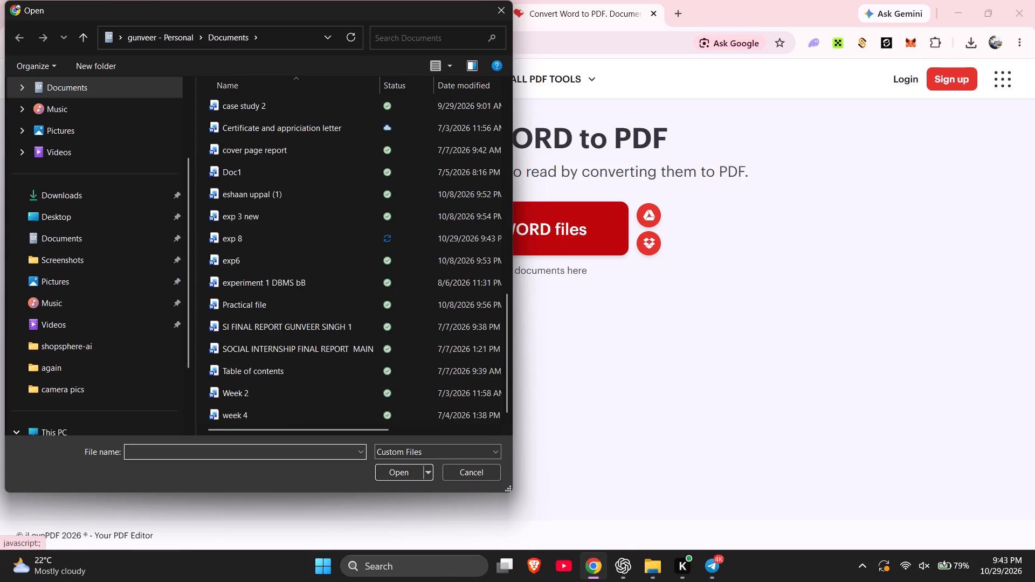
click(272, 234)
key(Return)
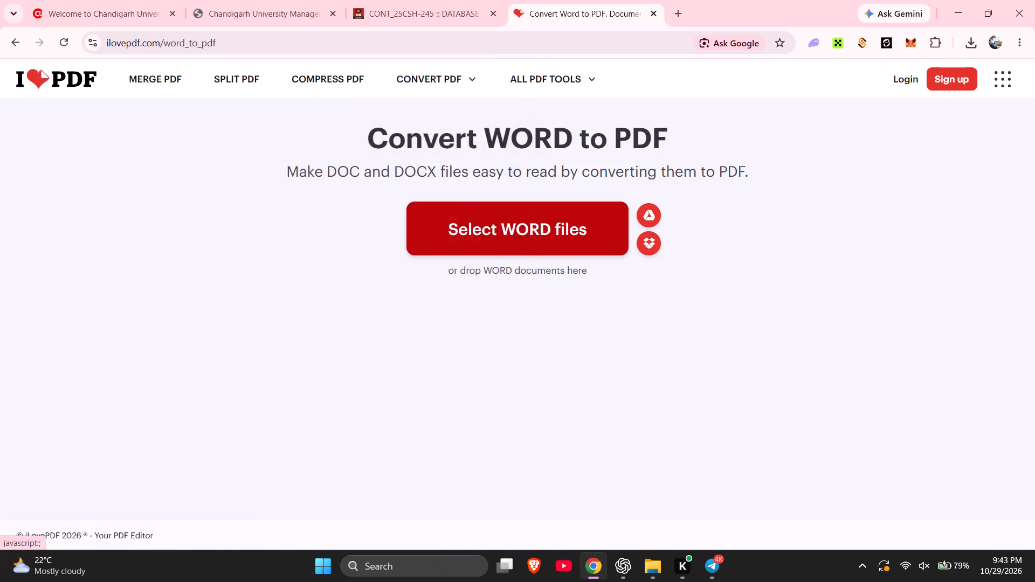
key(Return)
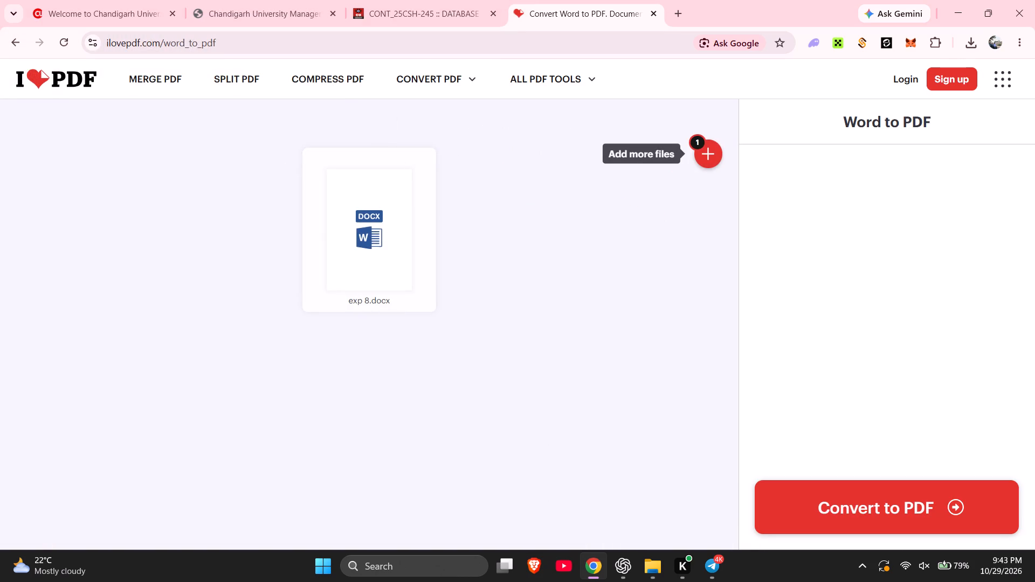
Convert exp 8.docx to PDF and download the converted file.
click(791, 491)
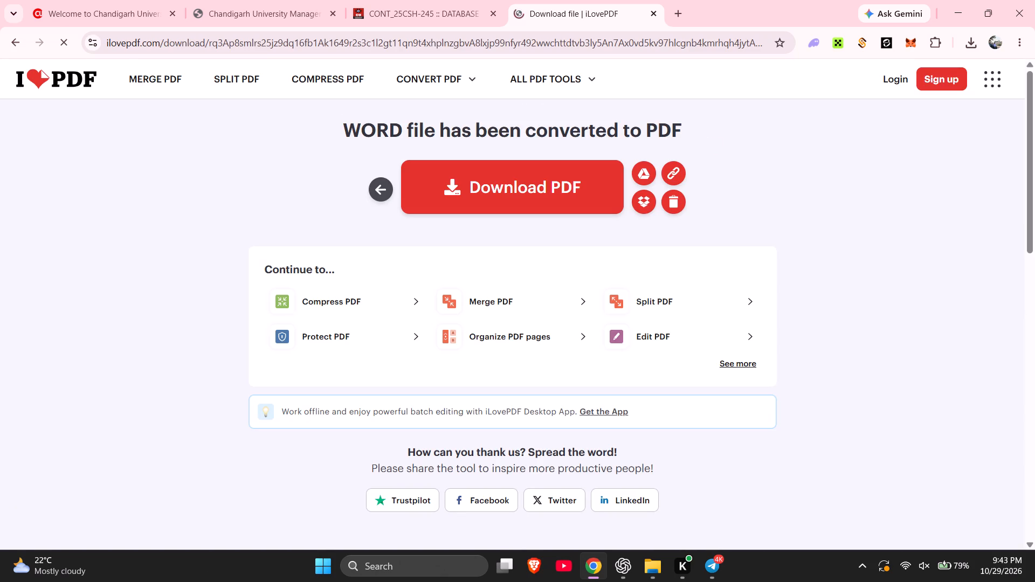
click(569, 193)
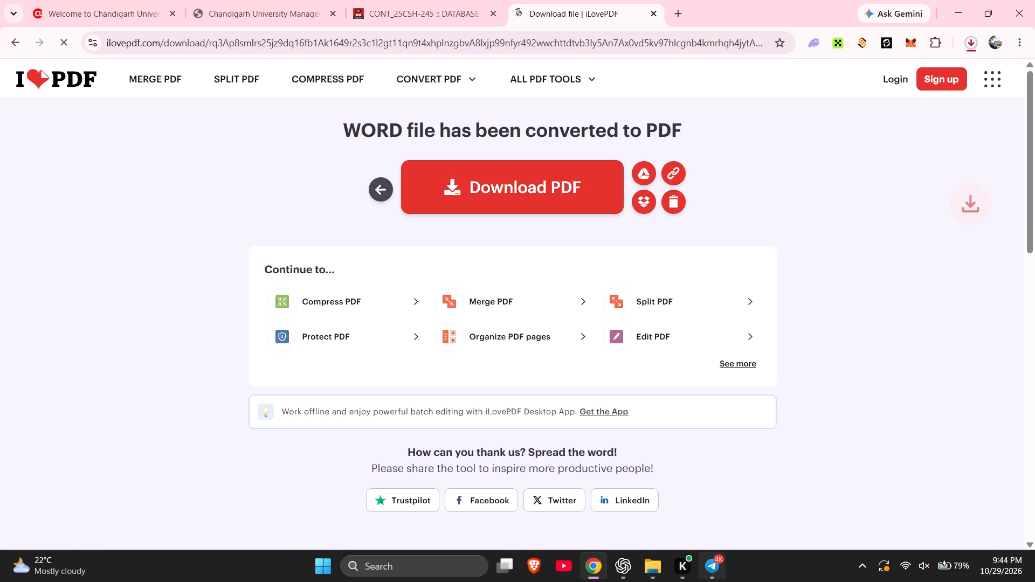
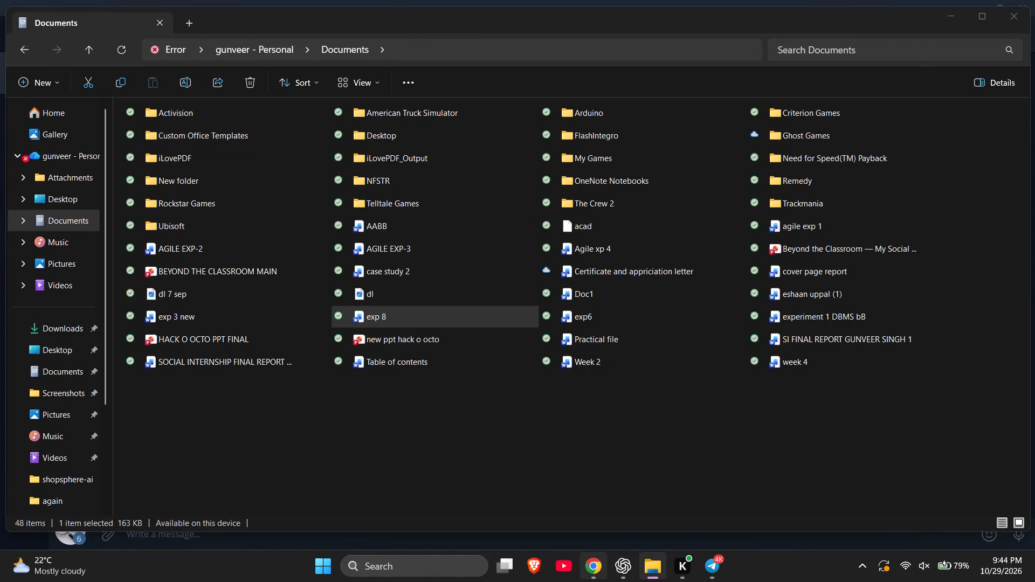
Check the output picture in exp 8, then examine the 2026-10-29 query screenshots from 204510 onward in the Screenshots folder.
scroll(582, 531, down, 4)
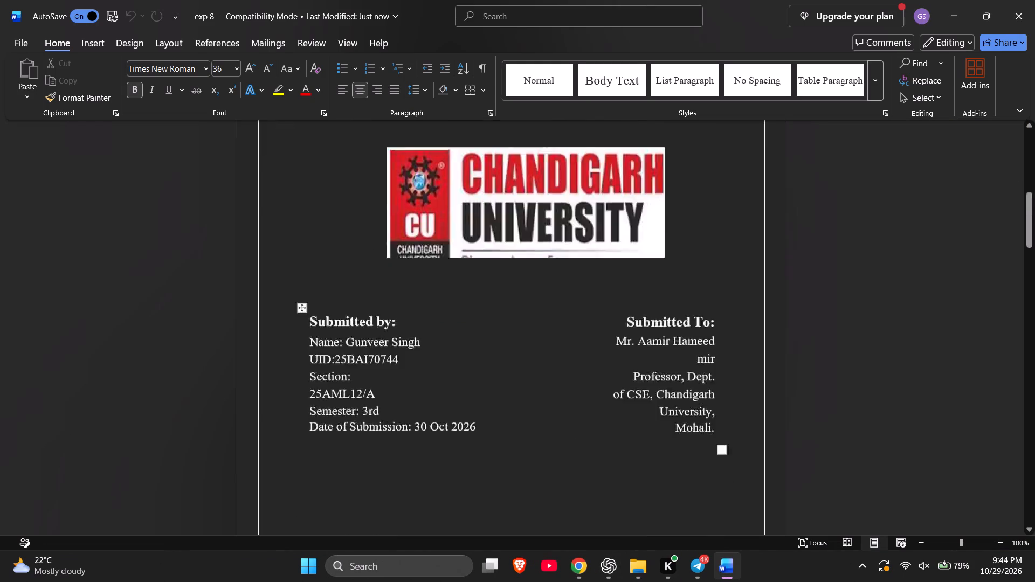
scroll(580, 324, down, 5)
scroll(580, 324, up, 1)
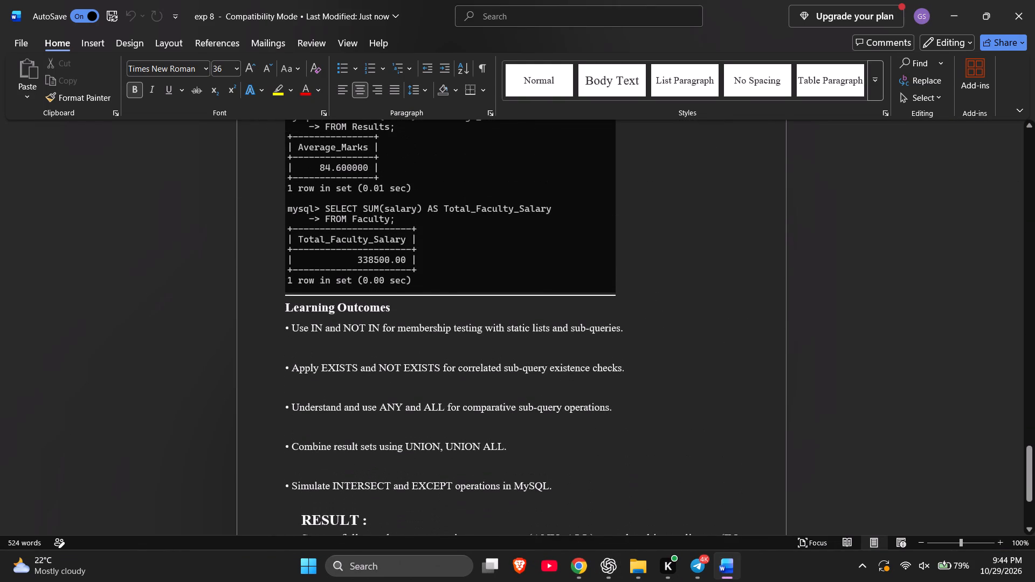
click(634, 558)
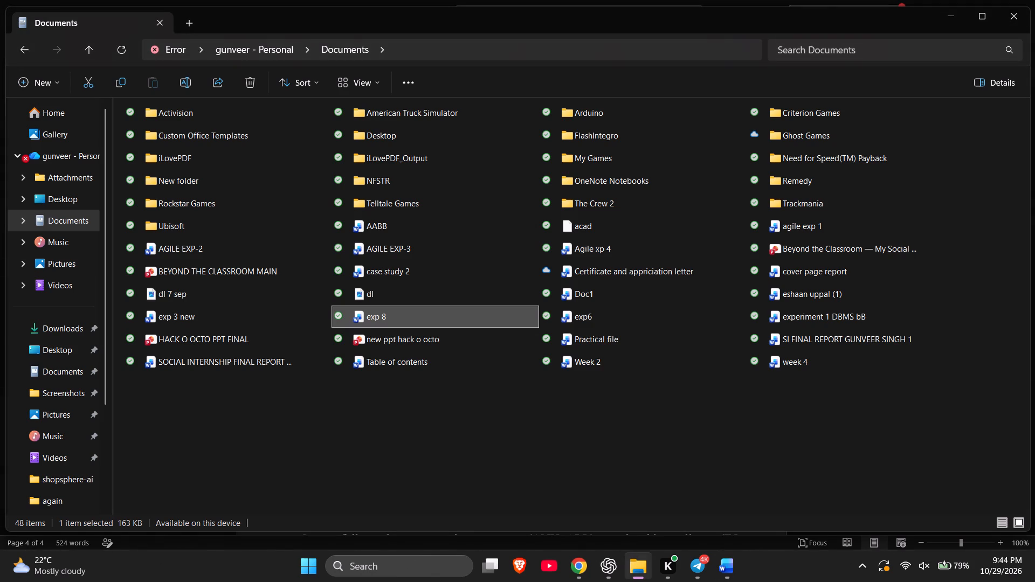
scroll(73, 449, down, 1)
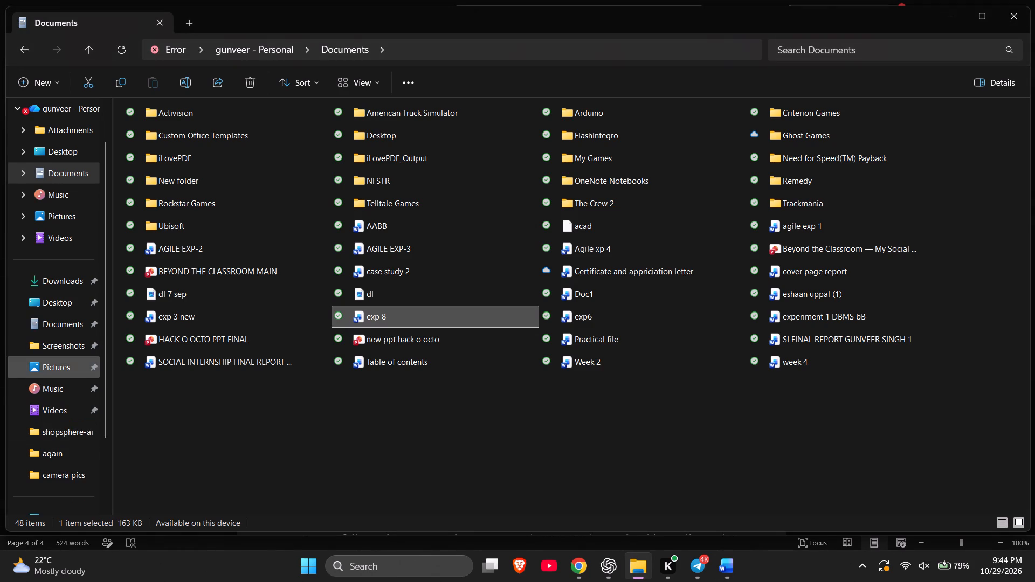
click(64, 343)
scroll(414, 349, down, 6)
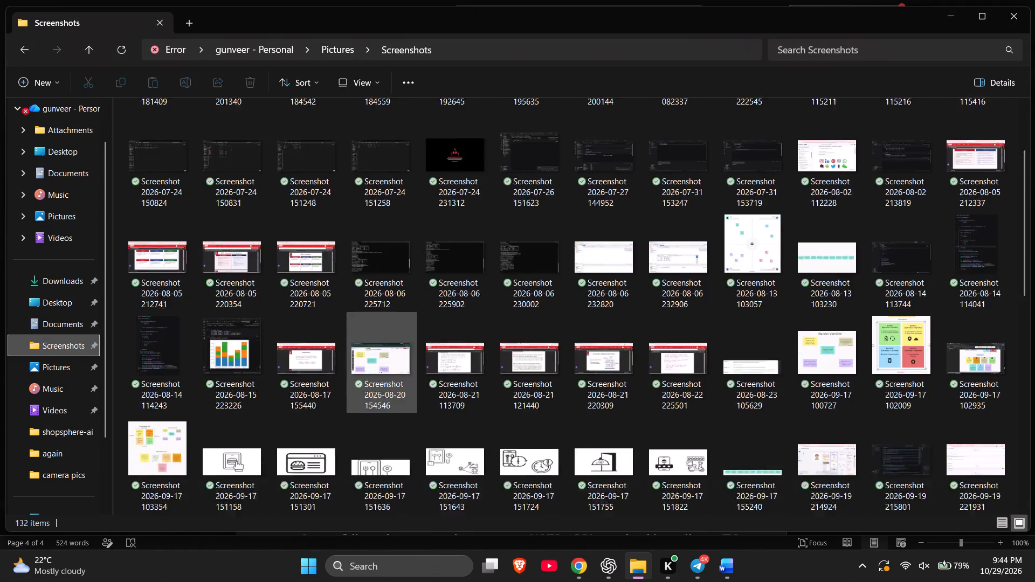
scroll(414, 349, down, 7)
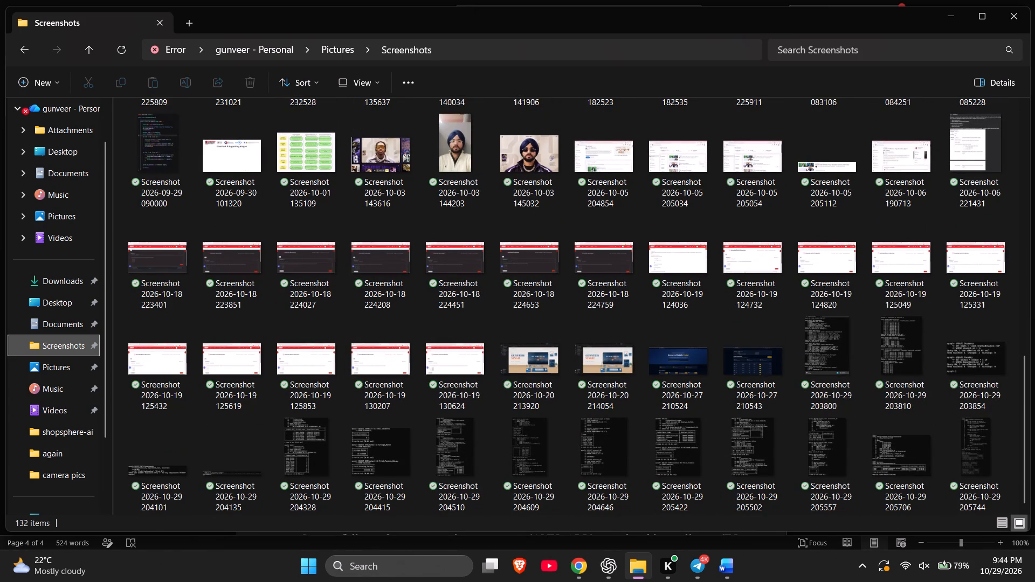
double_click(444, 449)
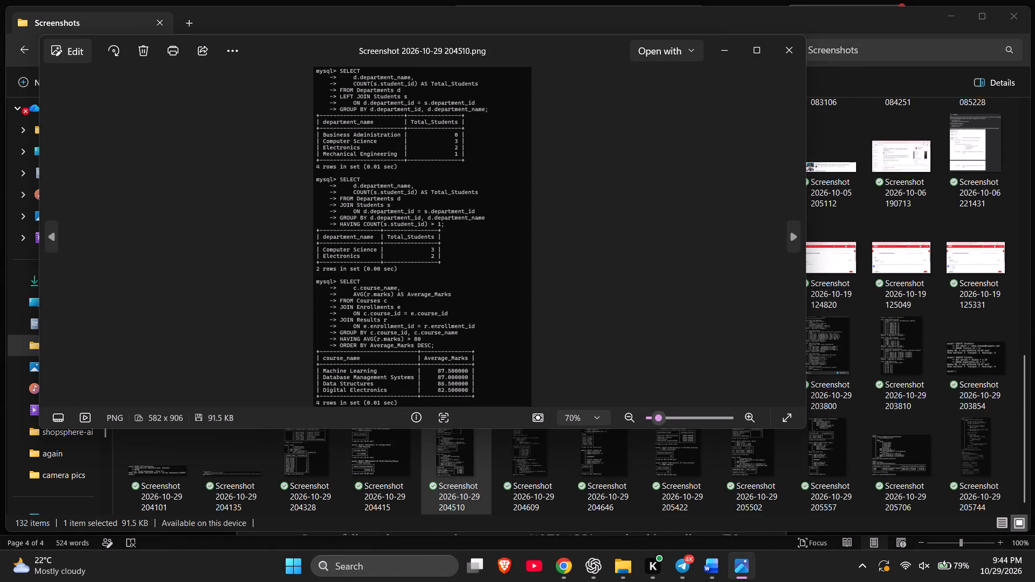
key(Right)
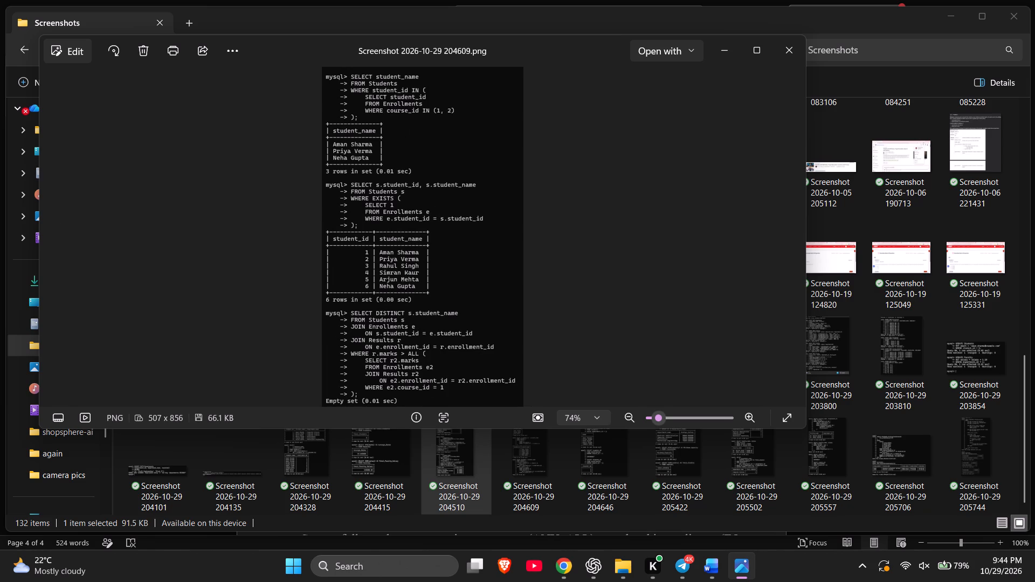
key(Right)
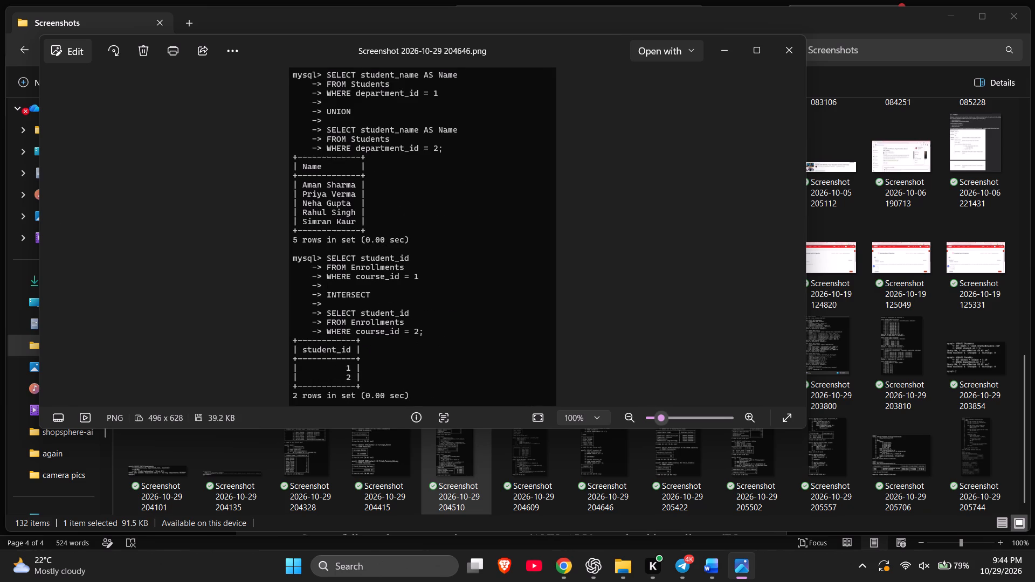
scroll(390, 234, right, 3)
click(474, 469)
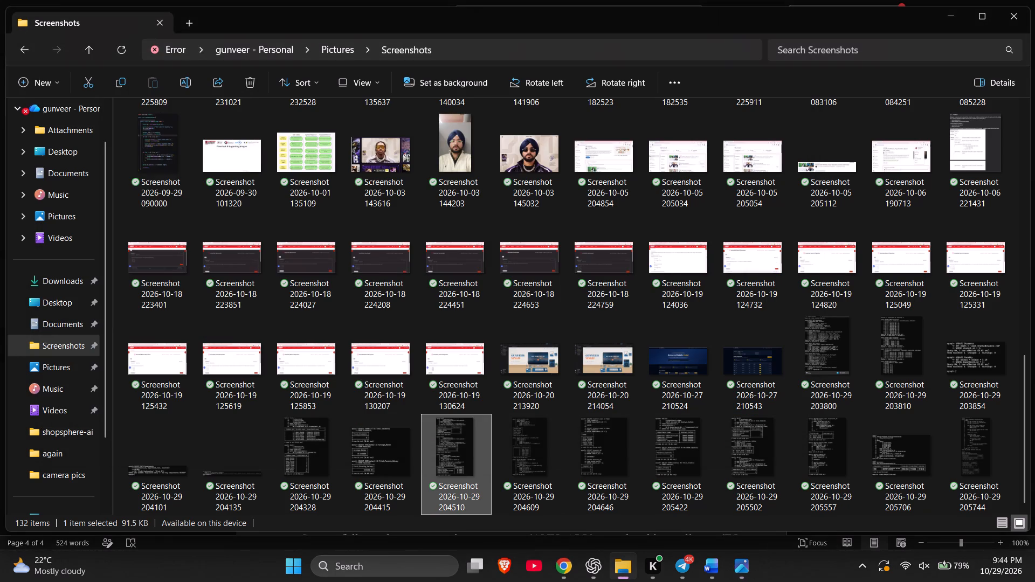
key(ctrl+c)
click(700, 570)
click(499, 231)
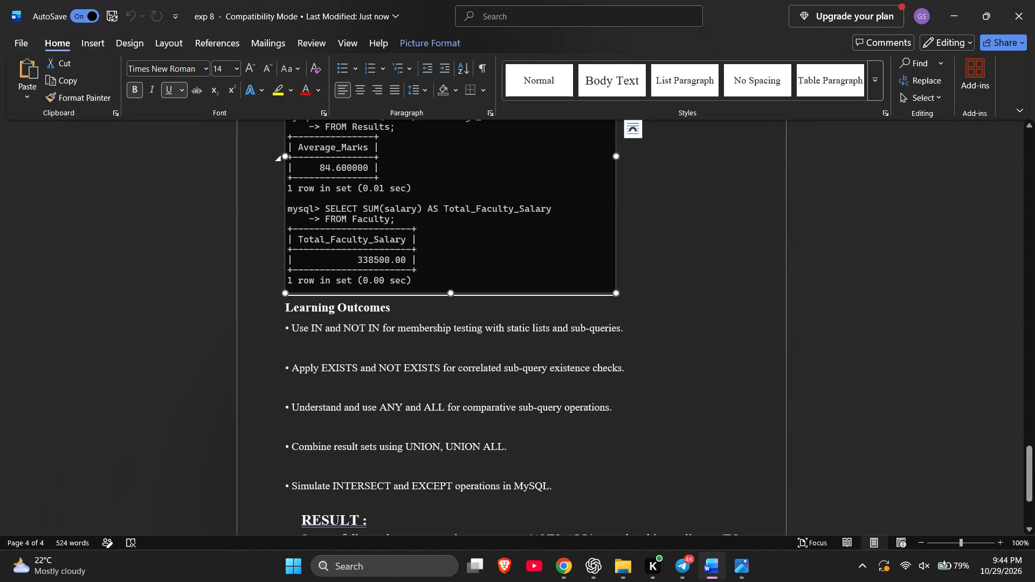
key(Delete)
key(ctrl+v)
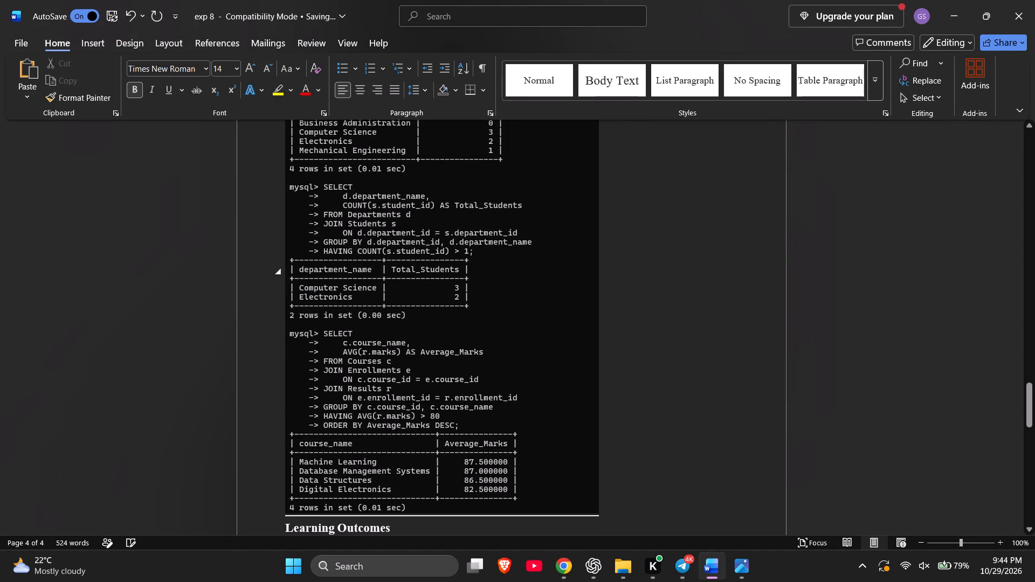
Reduce the height of the pasted screenshot above Learning Outcomes by about a quarter, keeping its width.
click(563, 519)
click(562, 507)
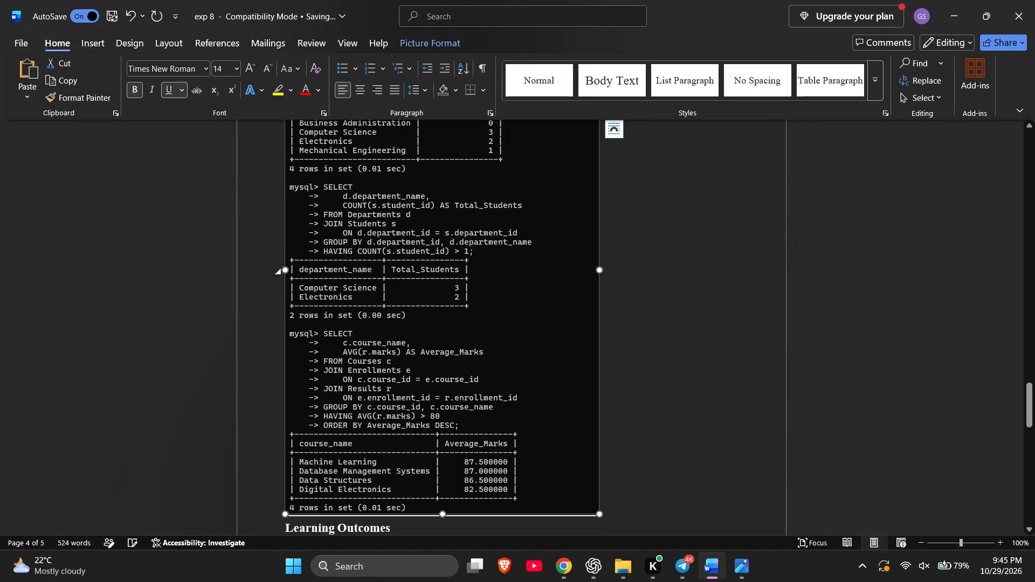
drag(443, 516, 453, 382)
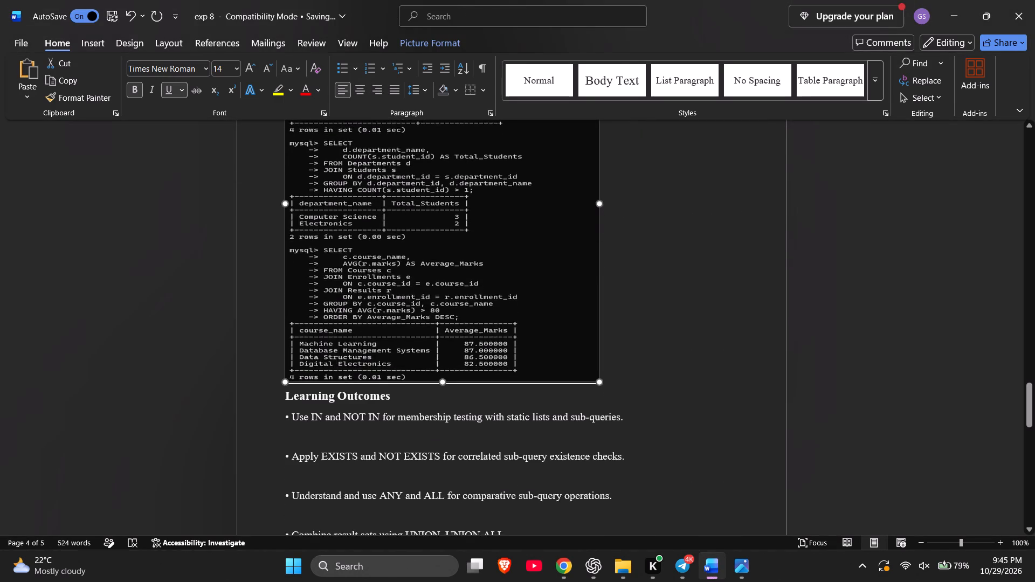
drag(453, 382, 453, 381)
Review the page layout of the whole document, from the cover page through Theory to the RESULT section.
scroll(546, 314, down, 2)
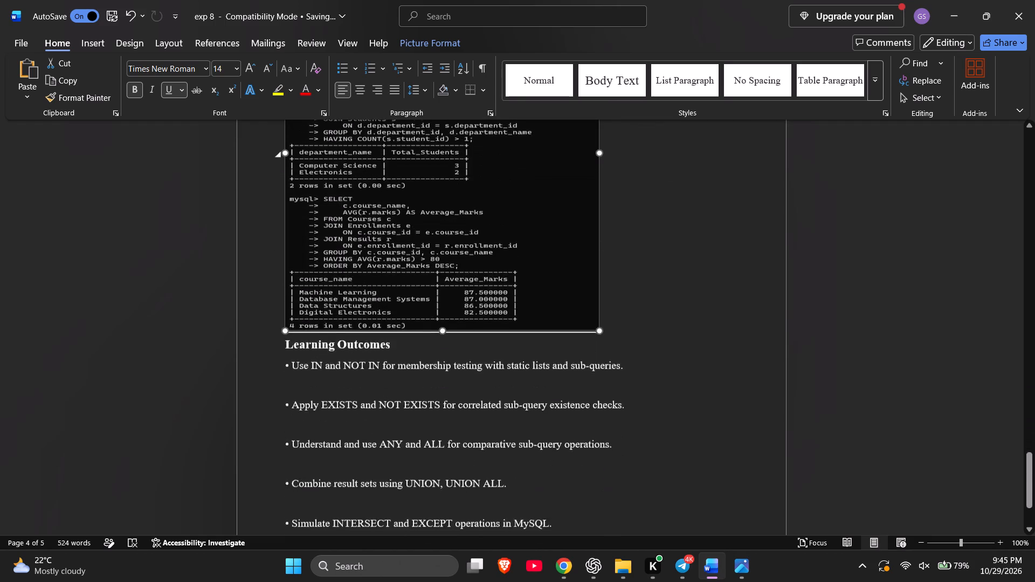
scroll(546, 314, down, 4)
scroll(546, 314, up, 4)
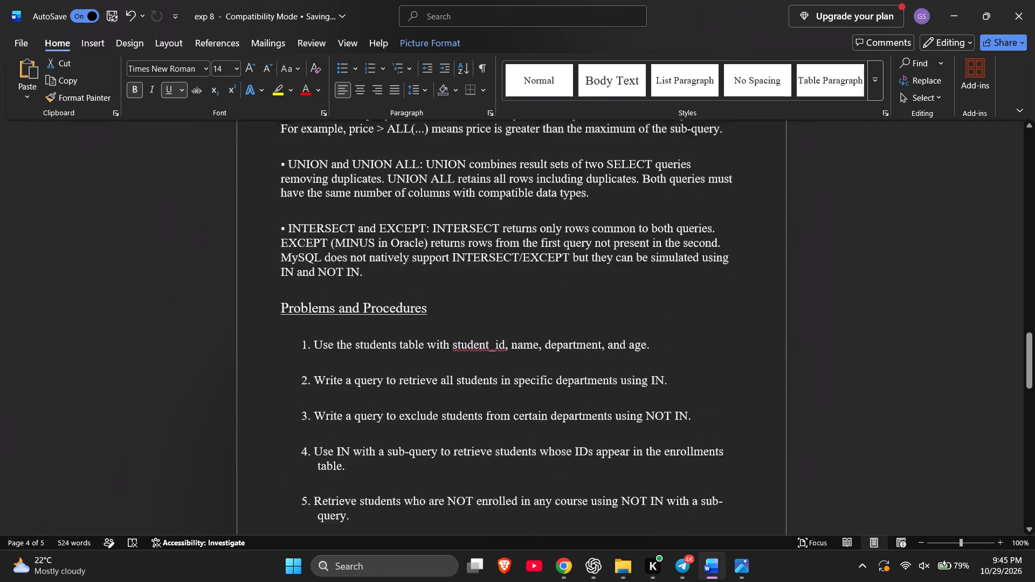
scroll(546, 314, up, 4)
scroll(578, 317, down, 2)
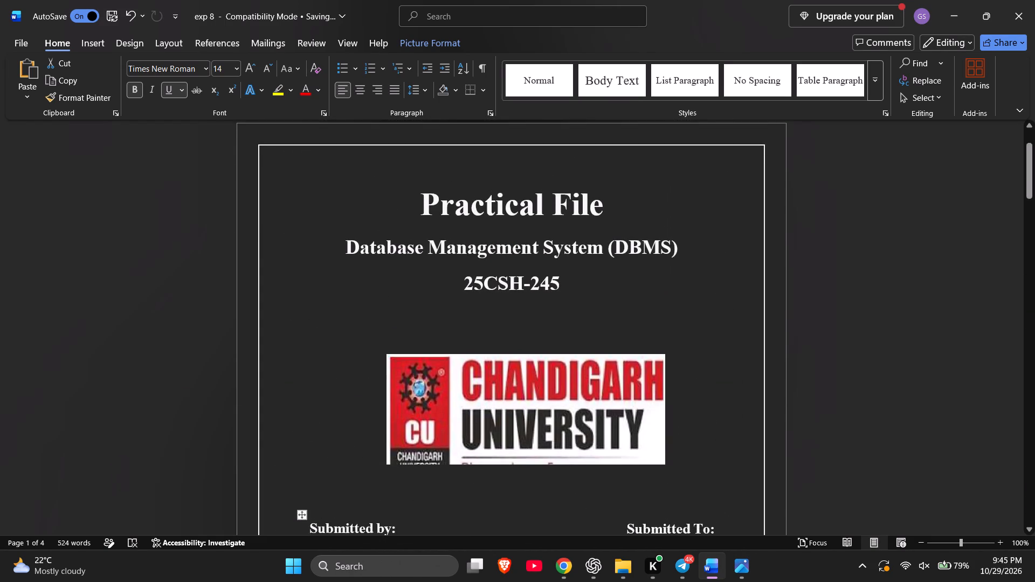
scroll(578, 317, down, 10)
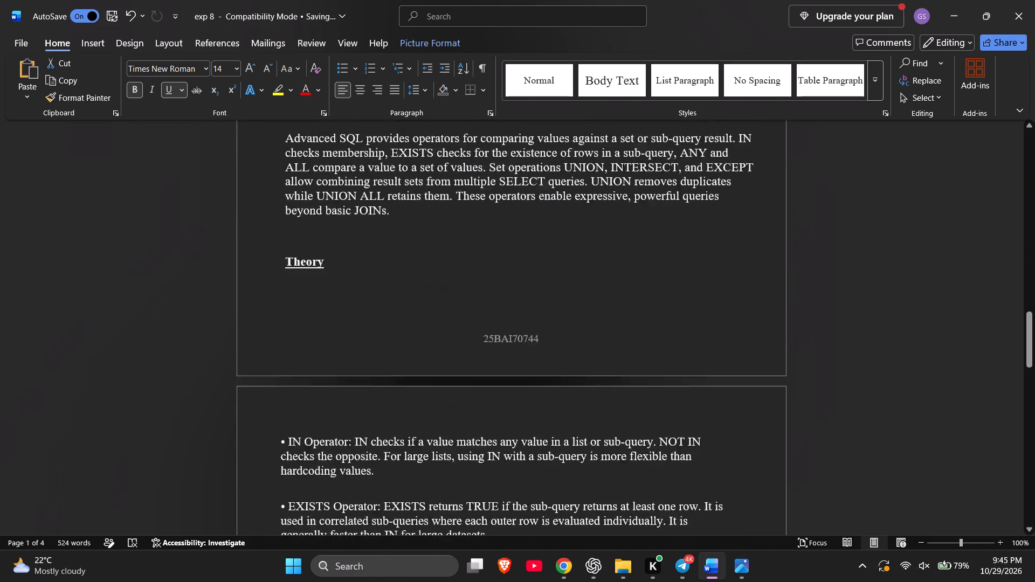
scroll(578, 317, down, 5)
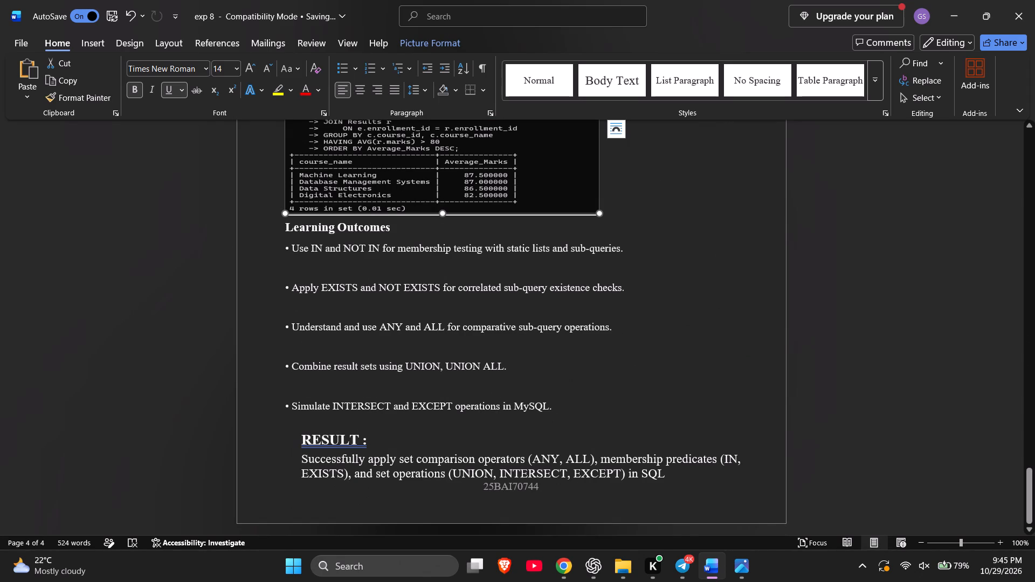
Rename the document as "exp 8 new" and close it.
click(289, 20)
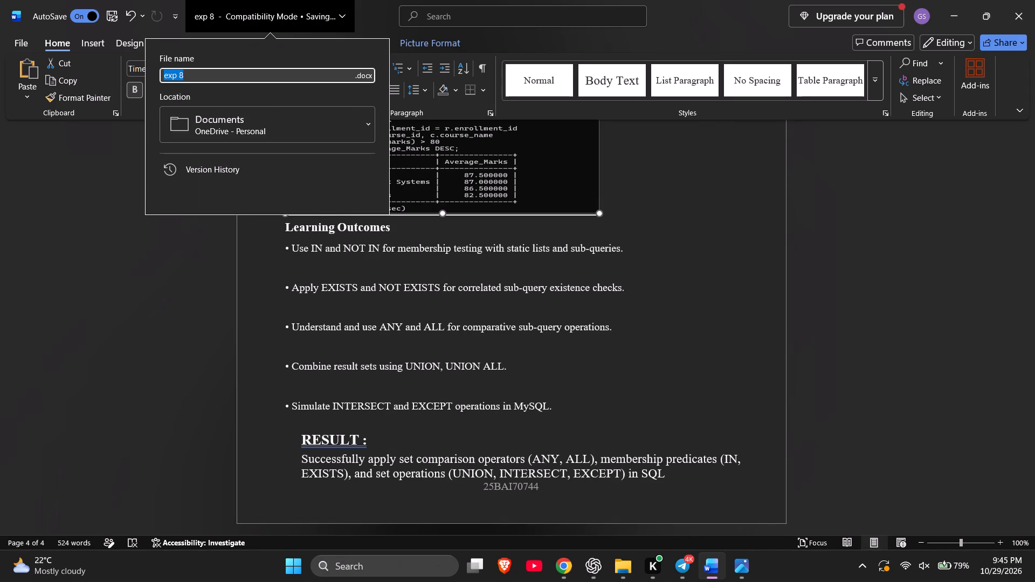
click(270, 76)
key(space)
text(new)
key(Return)
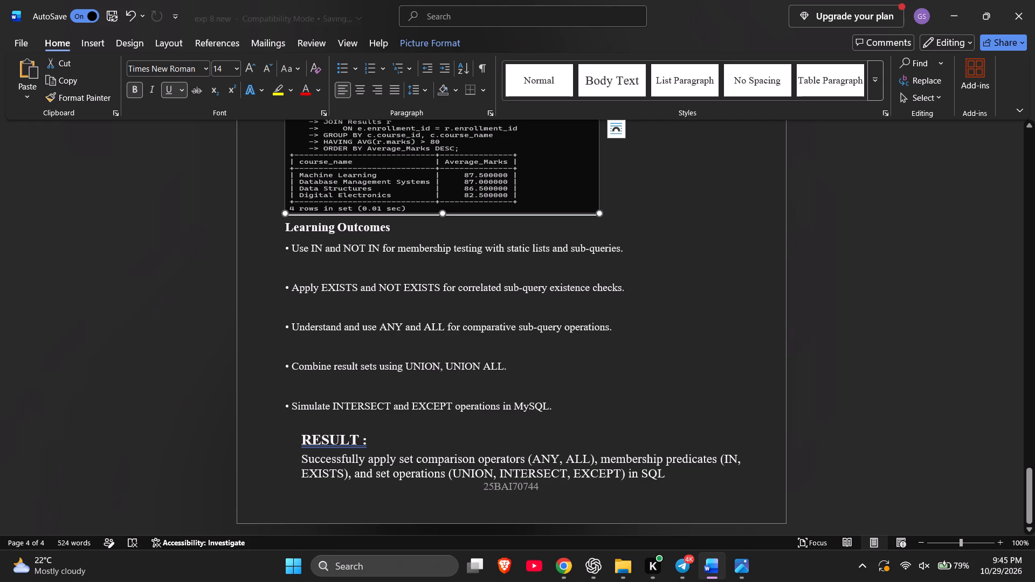
click(1034, 3)
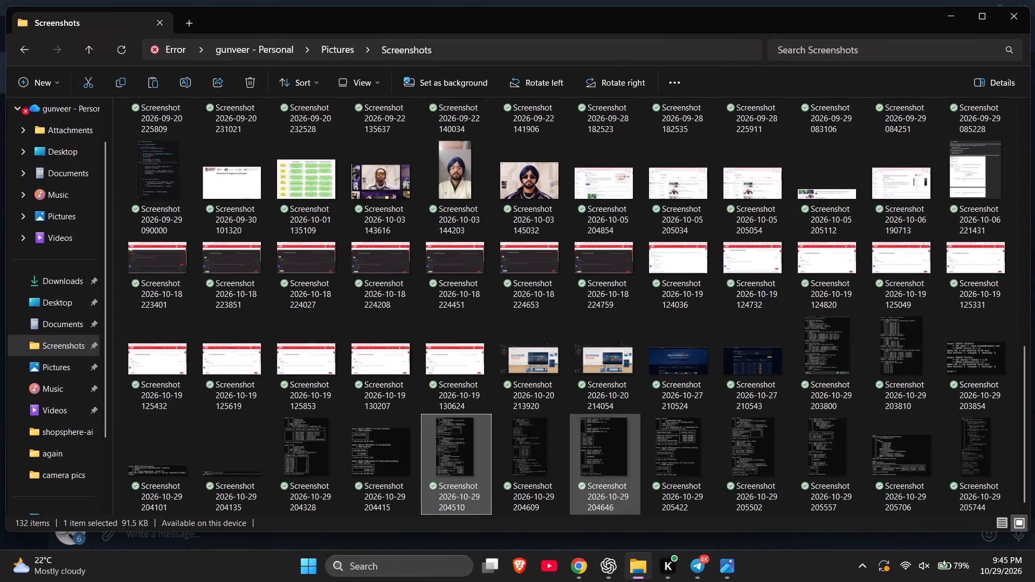
In Chrome's iLovePDF tab, reopen the Word to PDF converter and browse the Documents folder for the Word file to add.
click(590, 579)
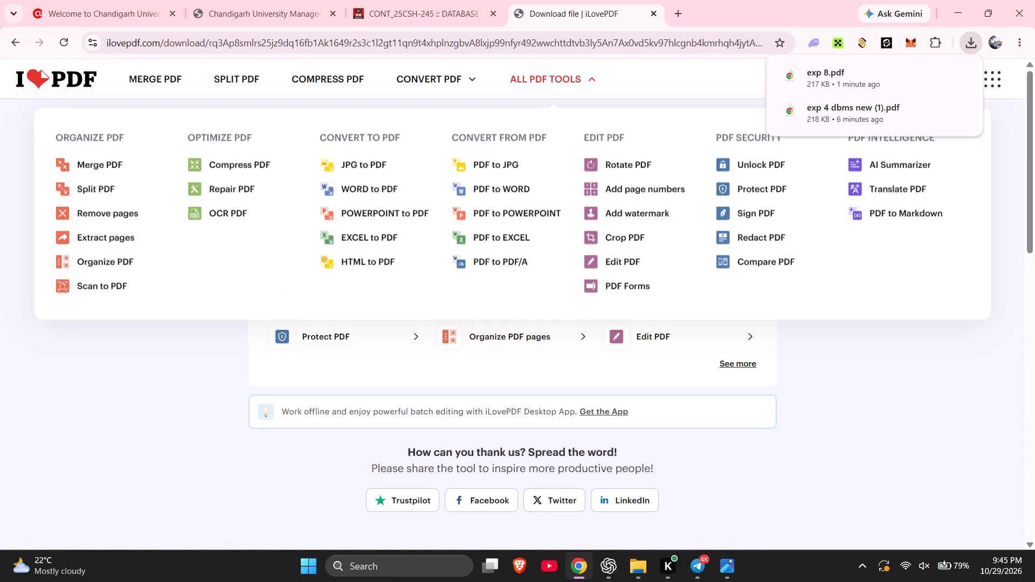
click(386, 179)
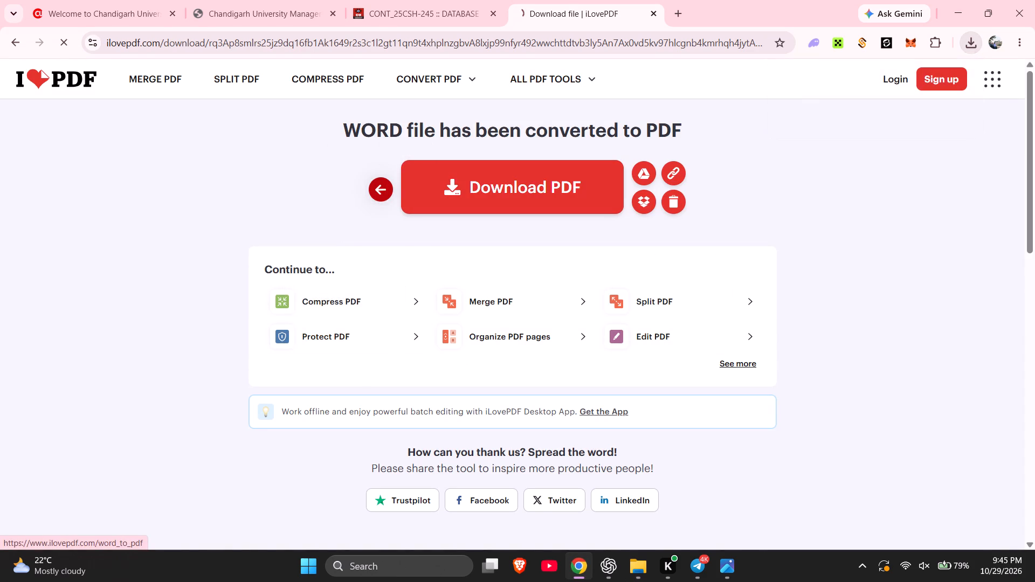
click(516, 232)
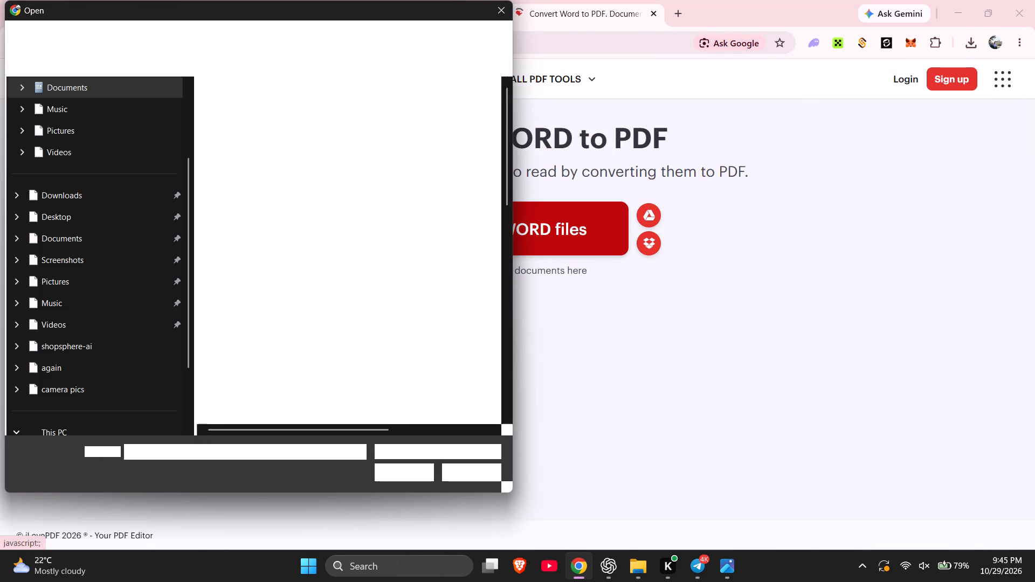
scroll(320, 255, down, 20)
scroll(320, 255, down, 20)
scroll(320, 255, down, 10)
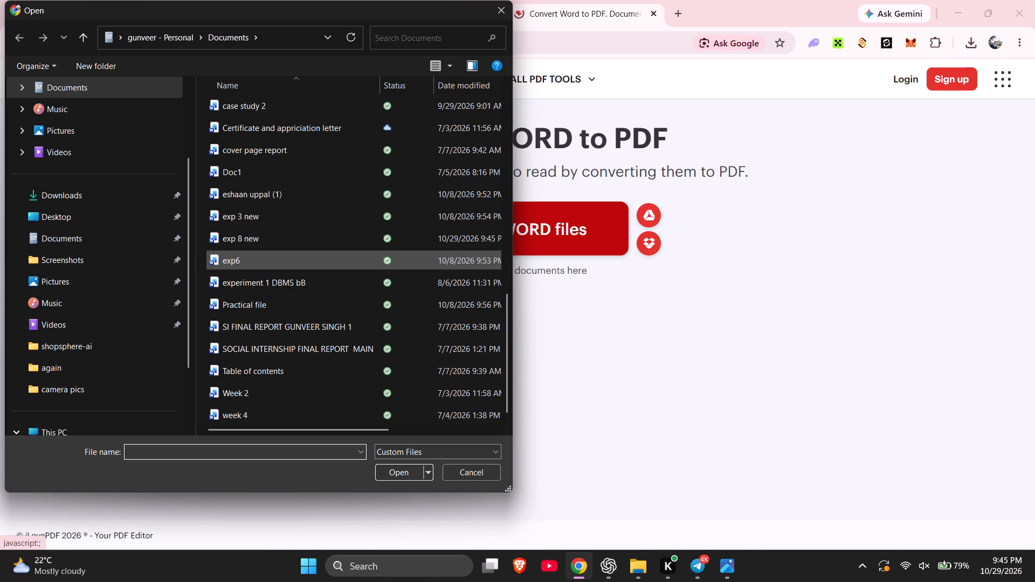
Add the Word file "exp 8 new" from the Documents folder to the converter and convert it to PDF.
click(298, 238)
key(Return)
key(Return)
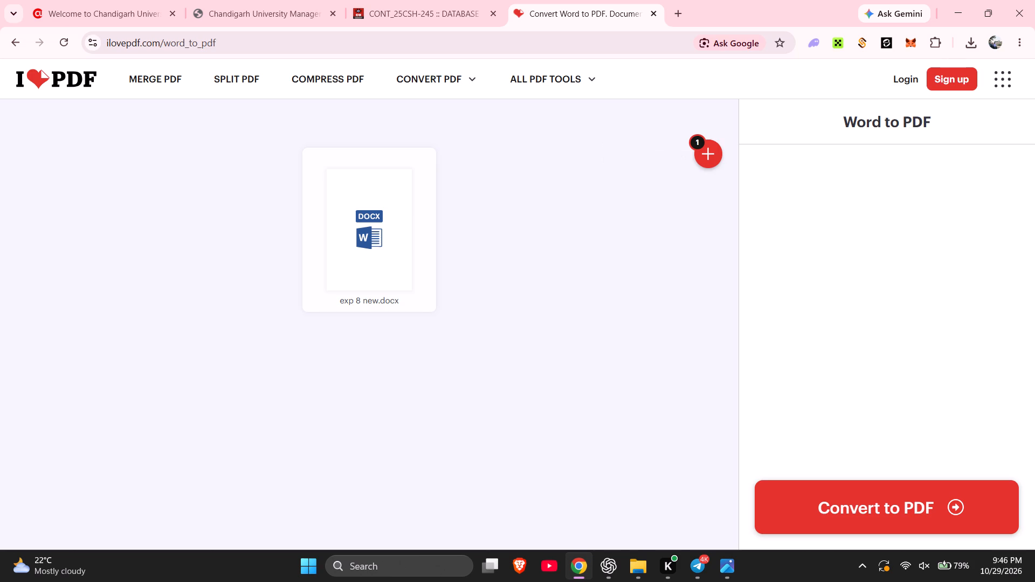
click(861, 496)
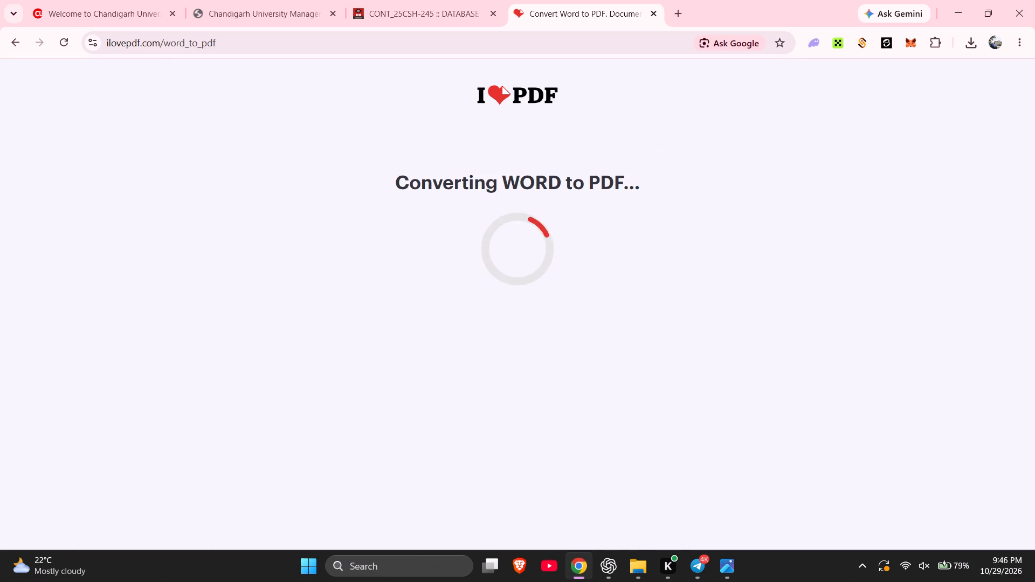